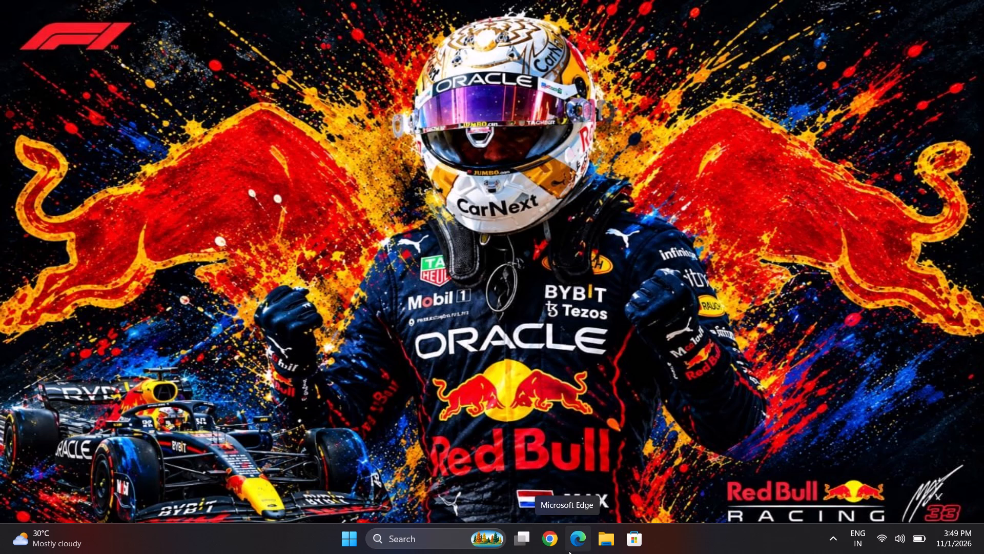
# Launch the Google Chrome browser from the desktop.
pyautogui.click(548, 544)
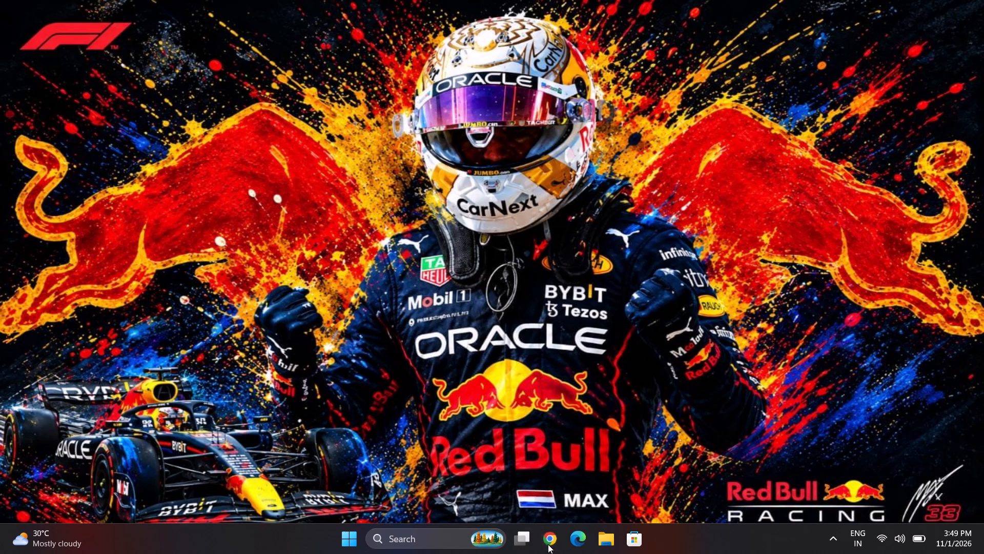
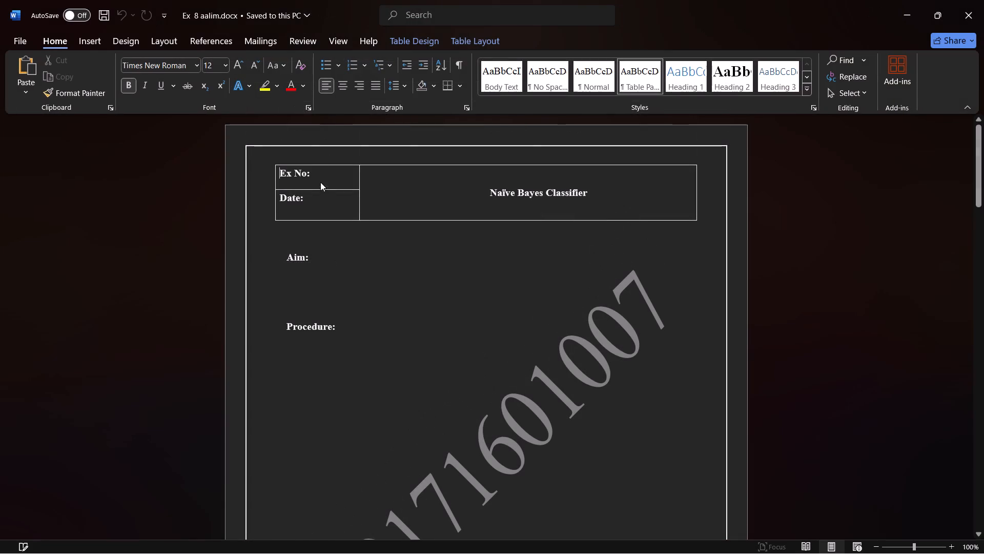
# Place the text cursor after the "Ex No:" label in the header table's first cell.
pyautogui.click(324, 172)
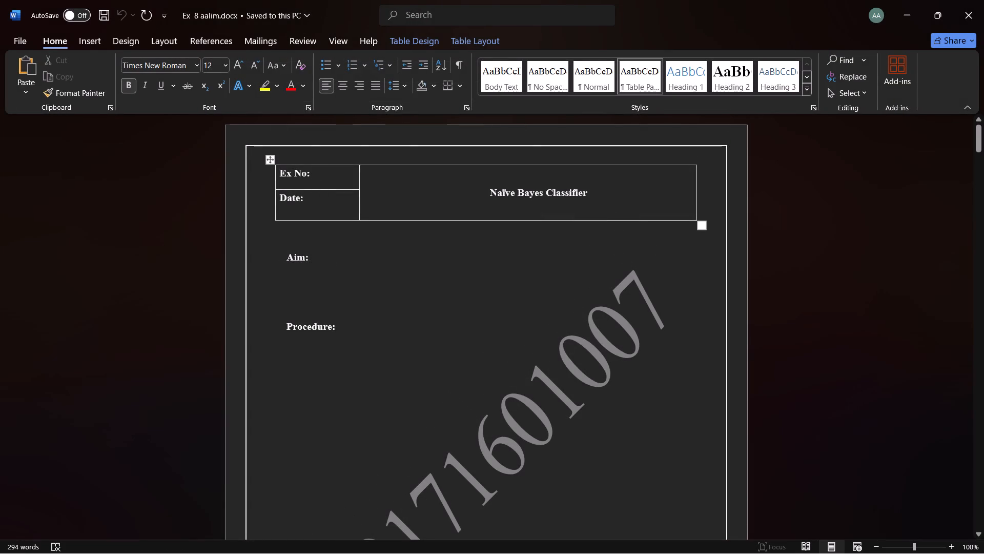
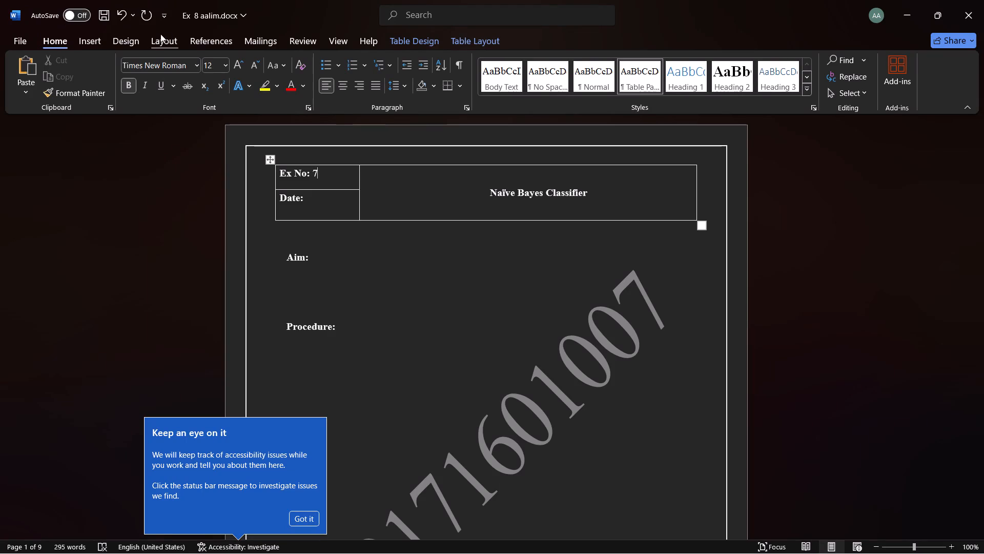
# Change the last two digits of the custom text watermark's register number to 54 and apply it to the document.
pyautogui.click(138, 36)
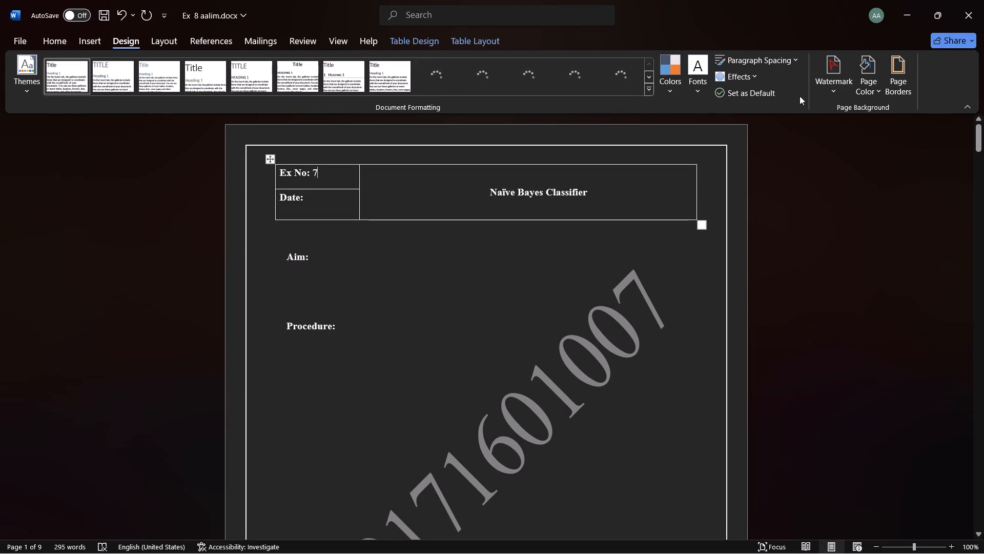
pyautogui.click(835, 67)
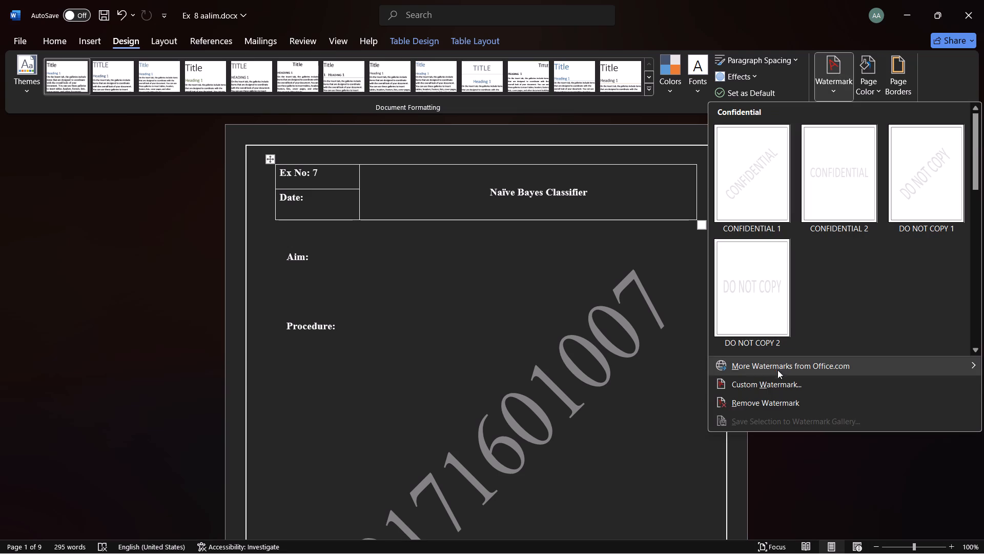
pyautogui.click(772, 385)
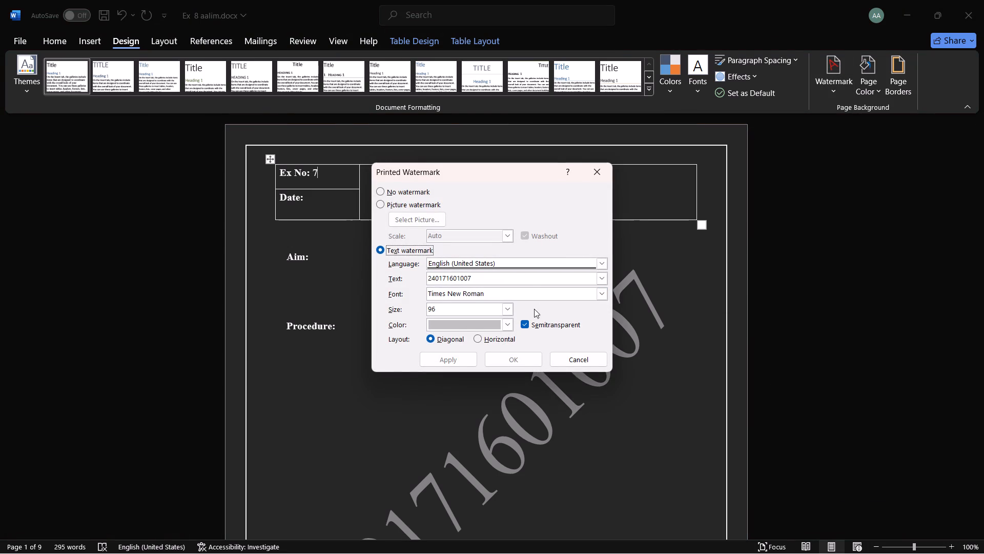
pyautogui.click(527, 276)
pyautogui.press('BackSpace')
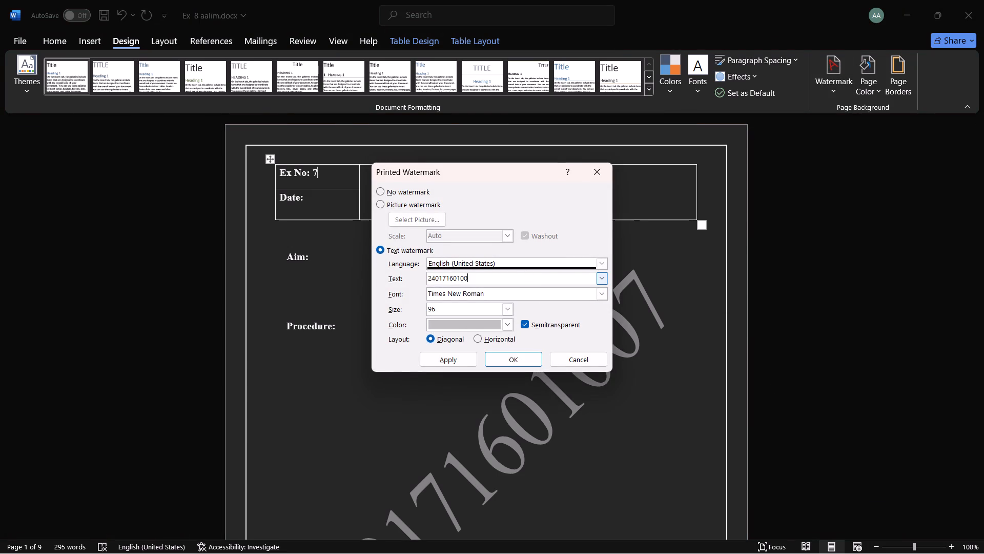
pyautogui.press('BackSpace')
pyautogui.write('54')
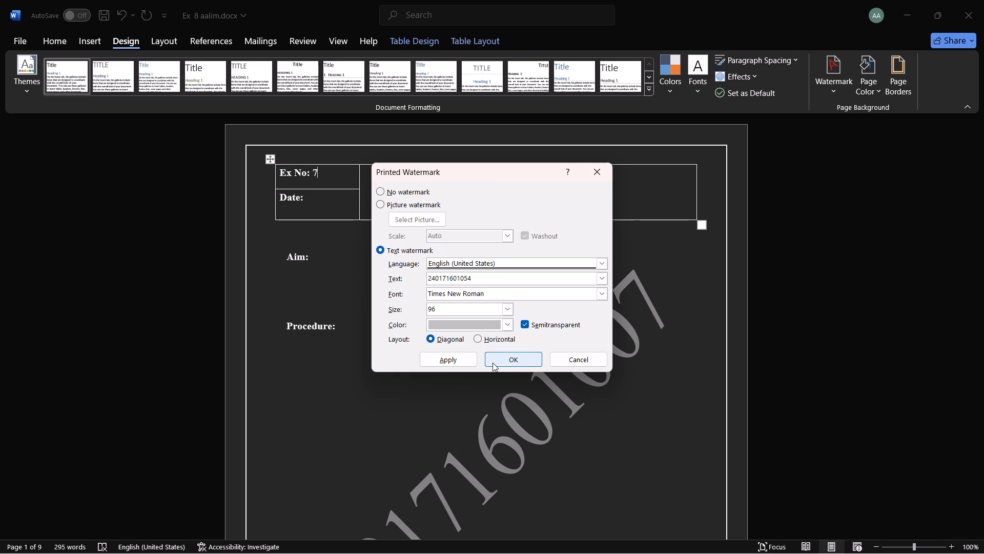
pyautogui.click(453, 361)
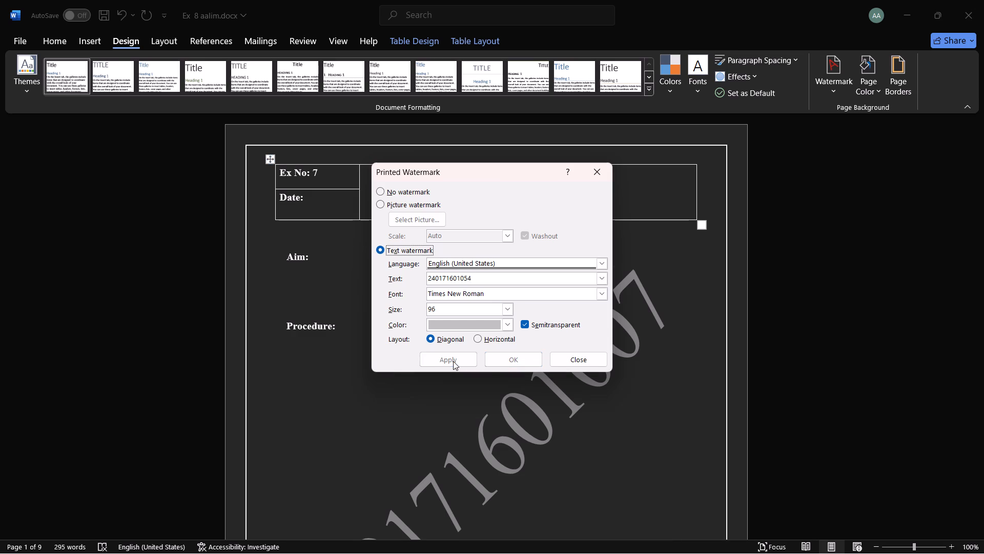
pyautogui.click(709, 353)
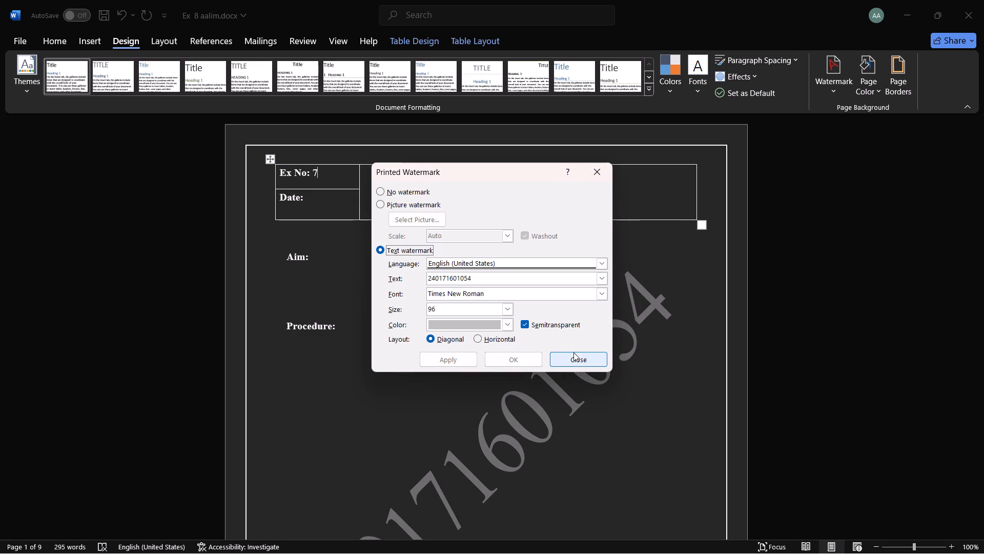
pyautogui.click(573, 352)
# Review the document's pages, checking the watermark, code, output charts and Result section.
pyautogui.scroll(-7, 534, 456)
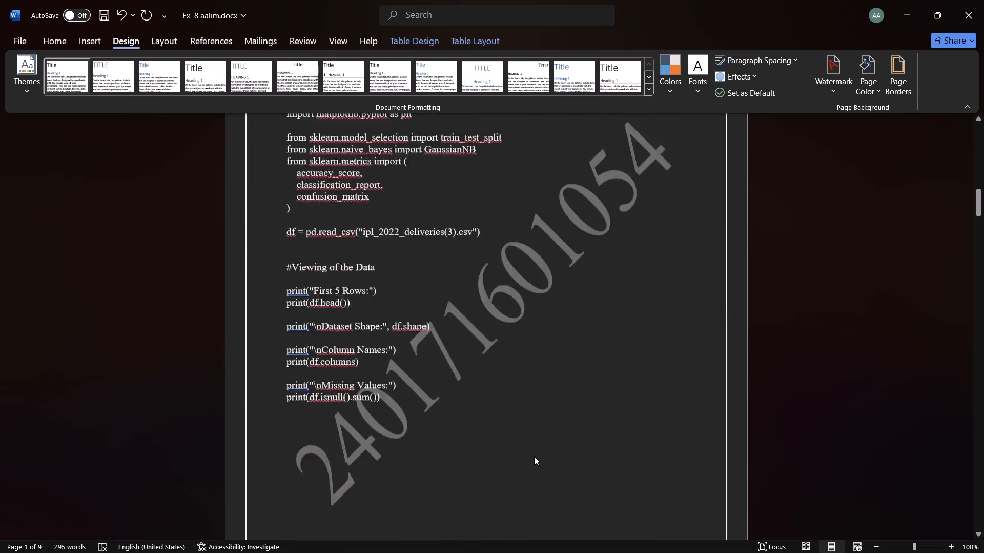
pyautogui.scroll(-10, 534, 456)
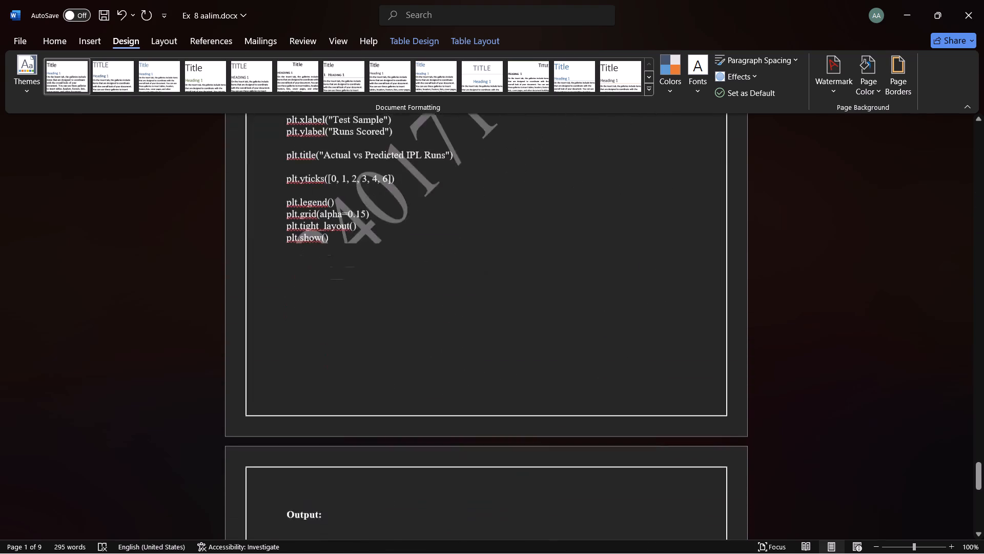
pyautogui.scroll(-1, 534, 456)
pyautogui.scroll(2, 534, 456)
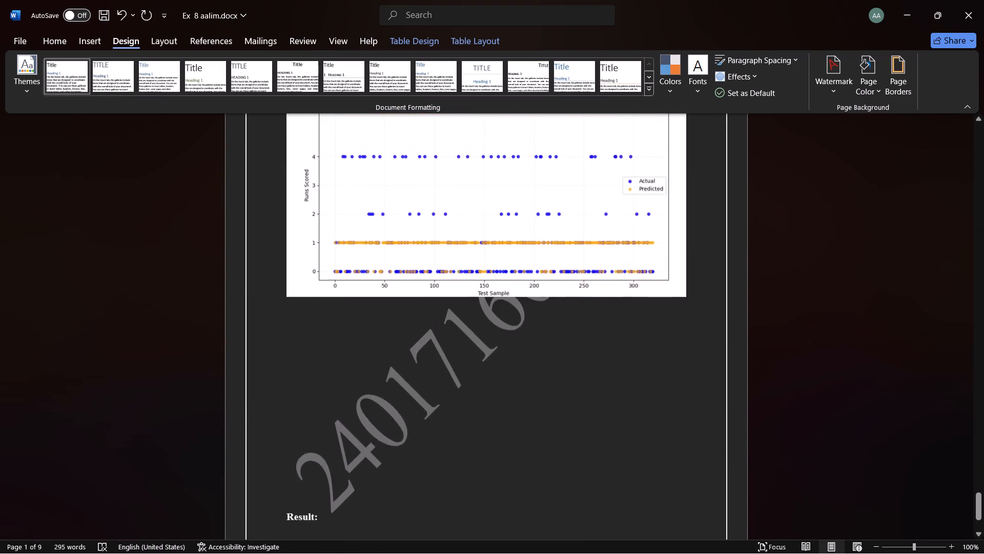
pyautogui.scroll(5, 534, 456)
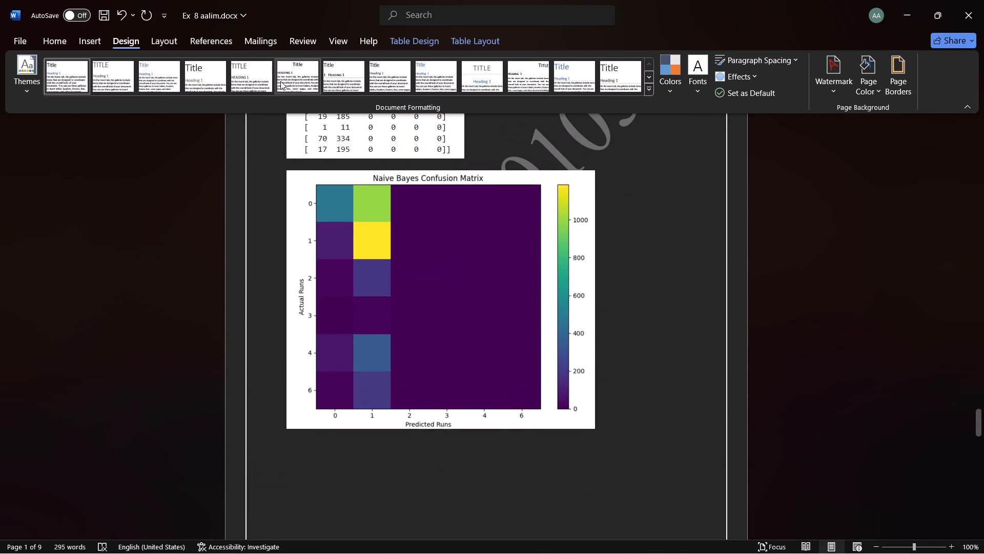
# Save the Word document under its current name.
pyautogui.click(28, 35)
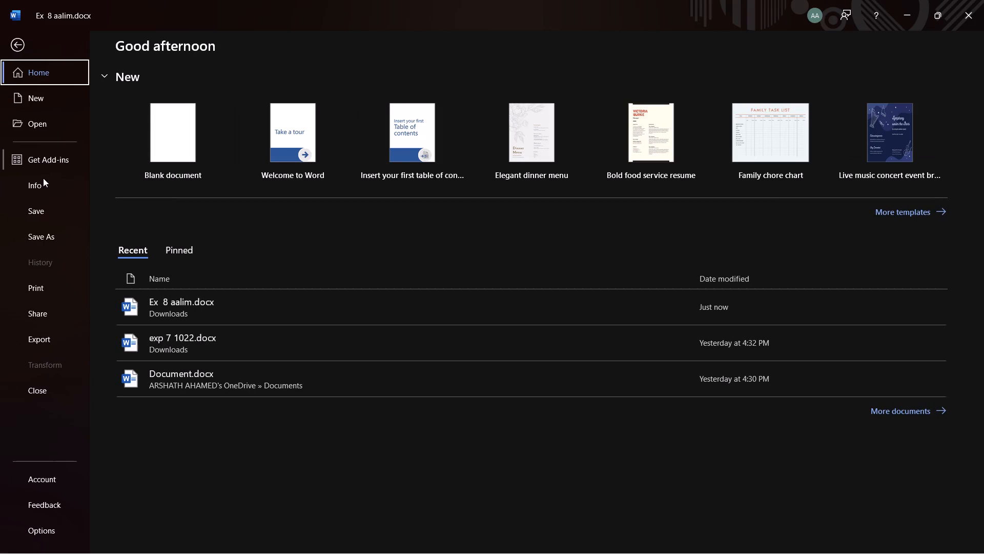
pyautogui.click(51, 207)
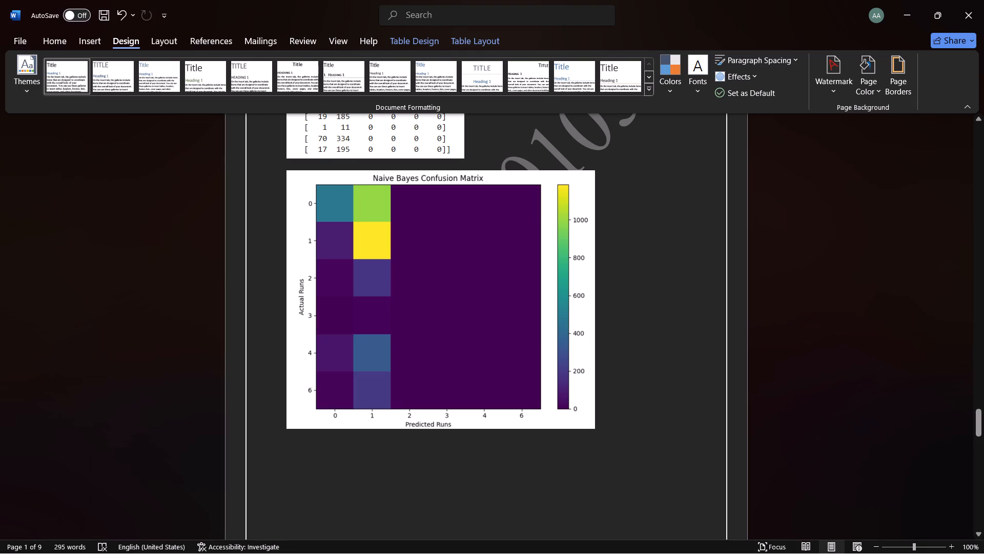
# Save a copy of the document as a PDF named "Ex 8 54" in the Downloads folder.
pyautogui.click(19, 37)
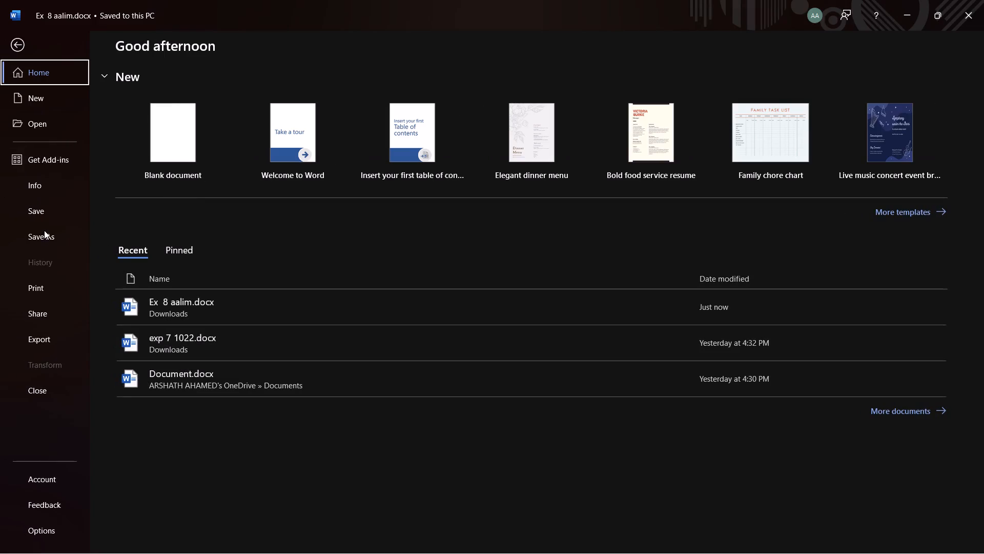
pyautogui.click(44, 230)
pyautogui.click(147, 203)
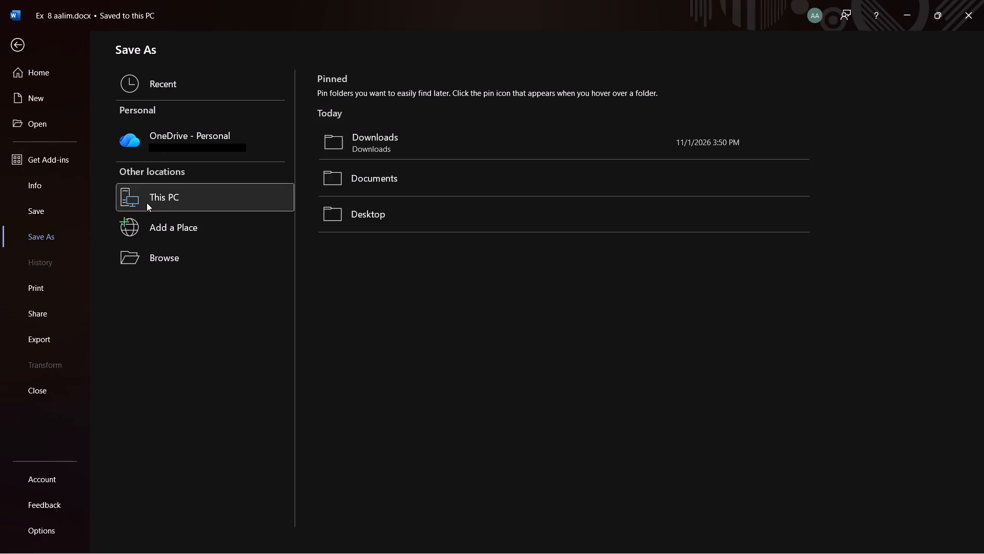
pyautogui.doubleClick(147, 203)
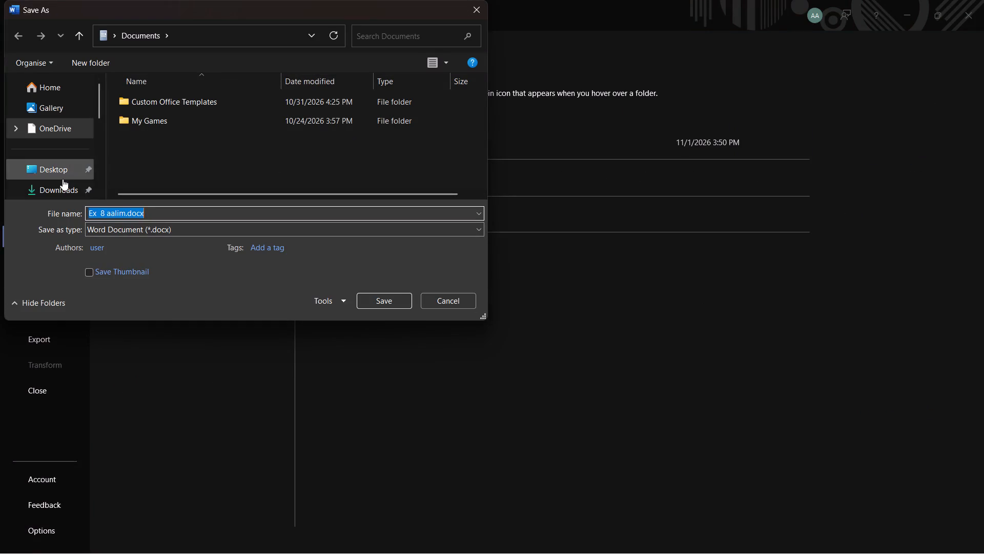
pyautogui.click(61, 198)
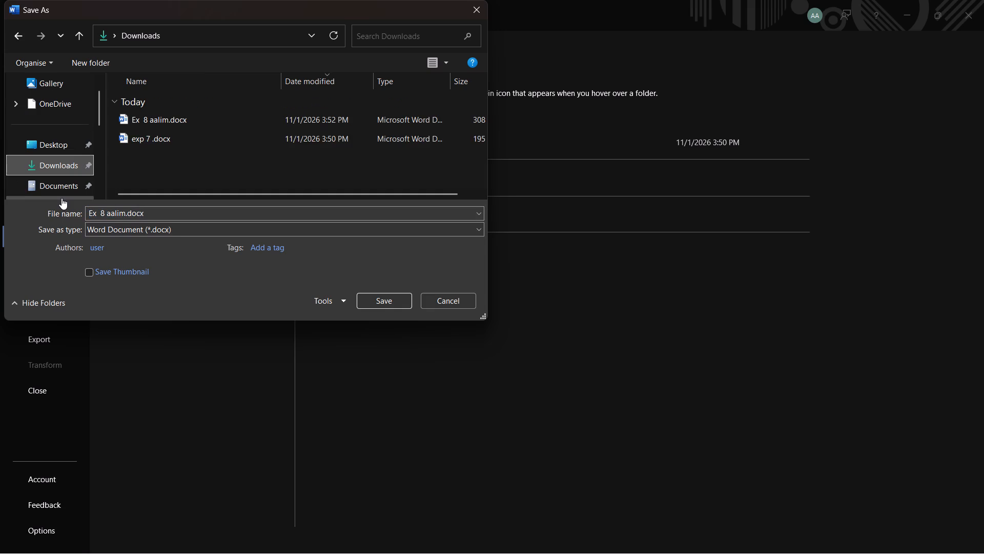
pyautogui.click(124, 212)
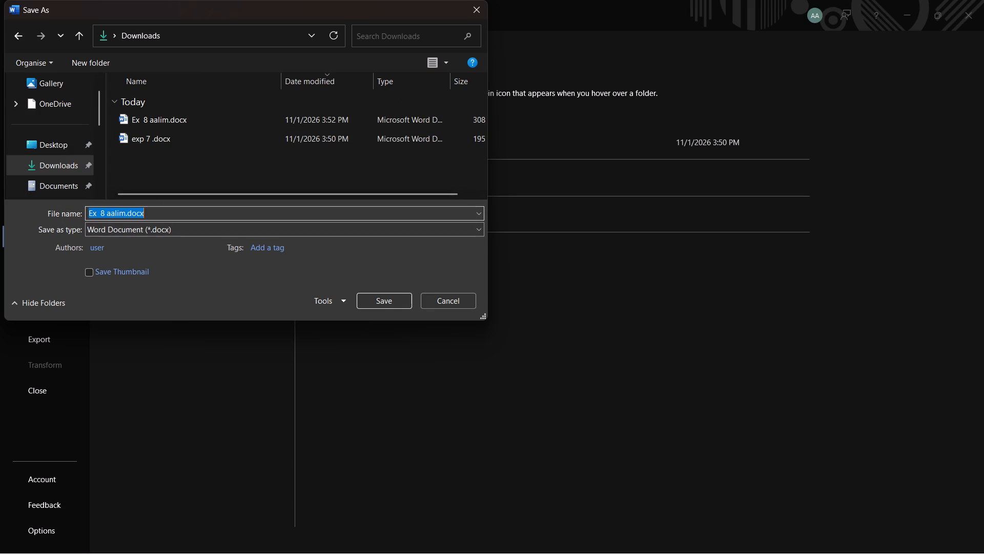
pyautogui.click(124, 212)
pyautogui.click(124, 212)
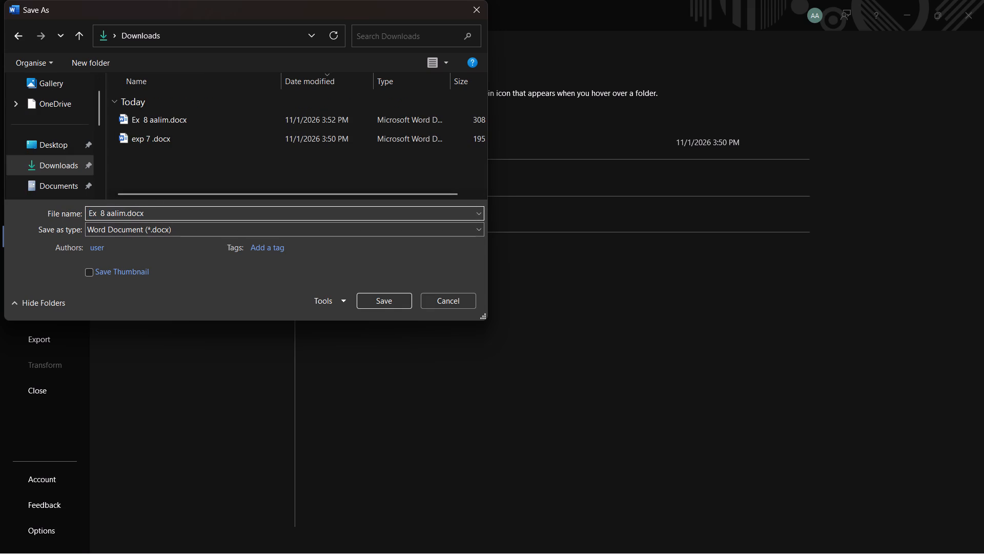
pyautogui.press('BackSpace')
pyautogui.press('BackSpace')
pyautogui.press('BackSpace')
pyautogui.press('BackSpace')
pyautogui.press('BackSpace')
pyautogui.write('54')
pyautogui.click(269, 232)
pyautogui.click(244, 308)
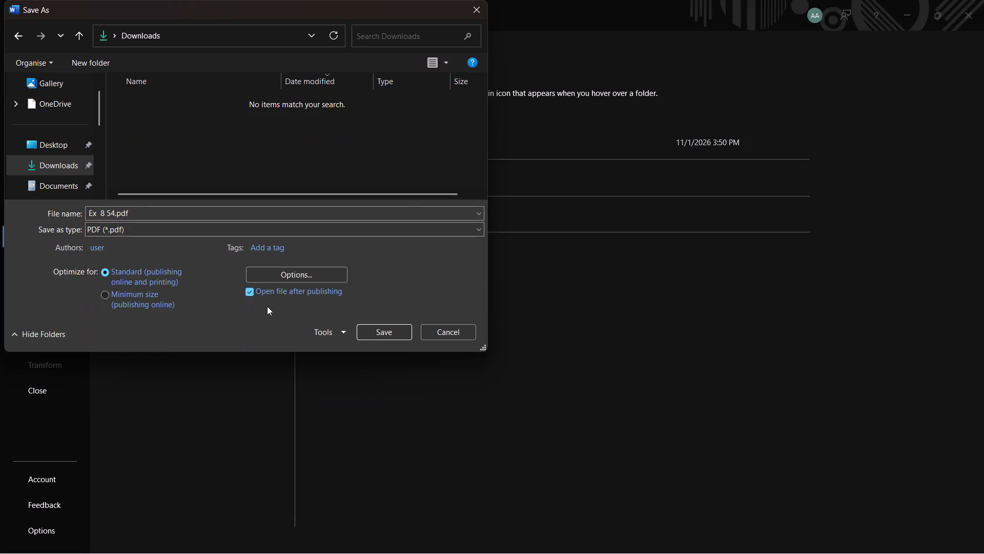
pyautogui.click(393, 328)
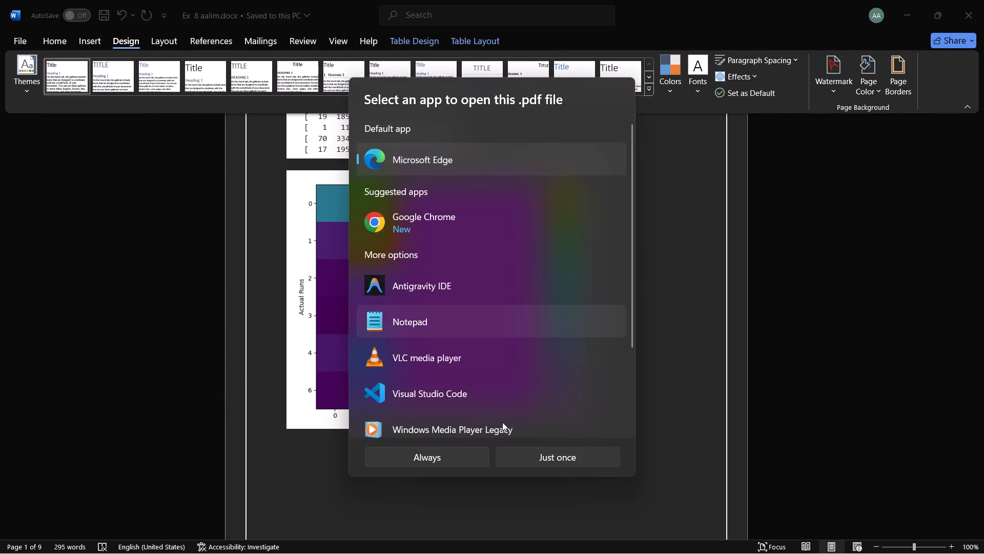
# Open the exported PDF in Microsoft Edge just this once, examine its pages through the Result section, and close the browser.
pyautogui.click(537, 451)
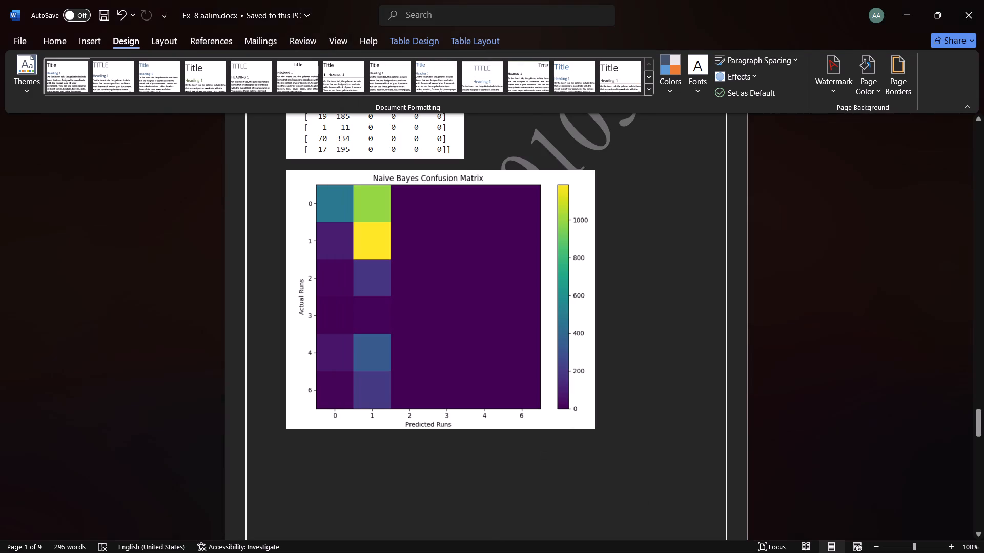
pyautogui.scroll(-6, 537, 451)
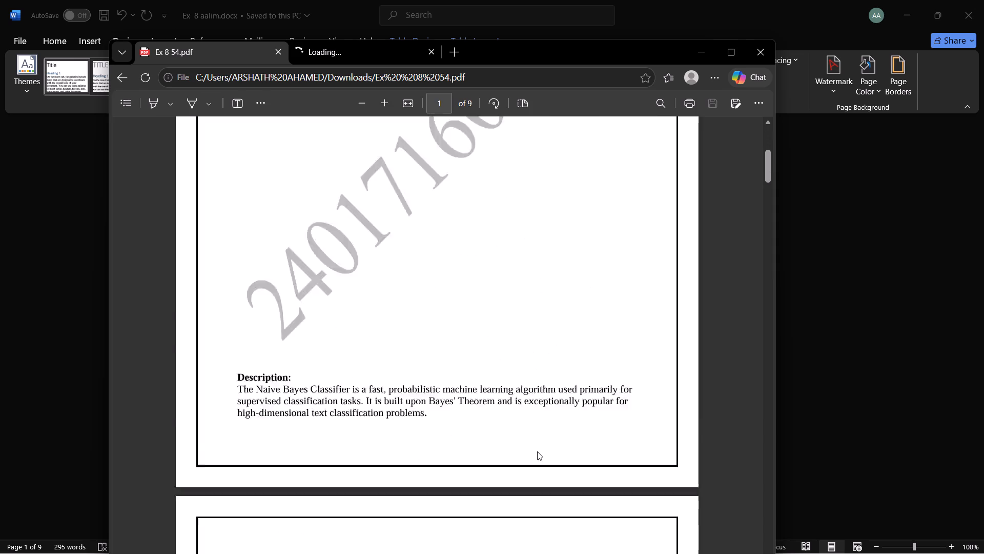
pyautogui.scroll(-4, 537, 451)
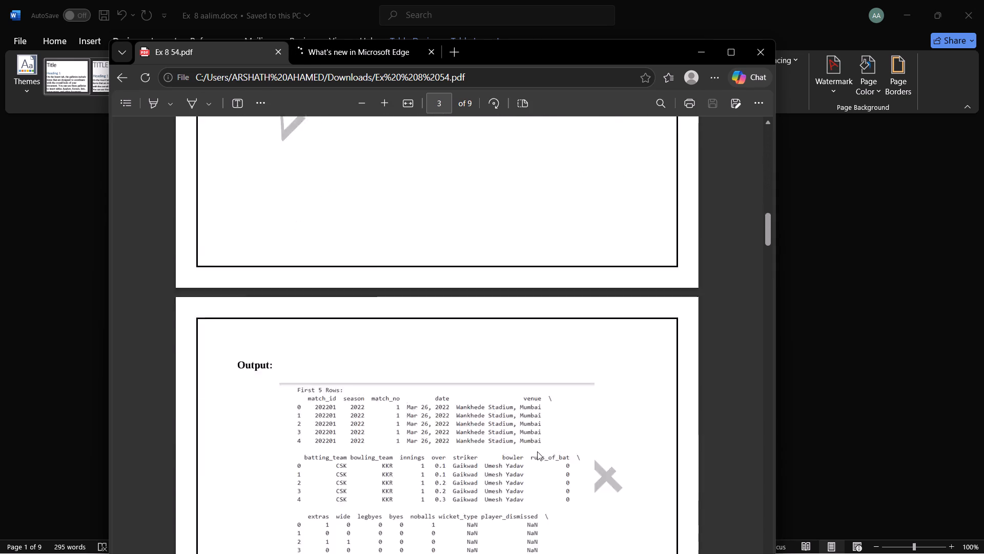
pyautogui.scroll(-17, 537, 451)
pyautogui.scroll(-6, 537, 451)
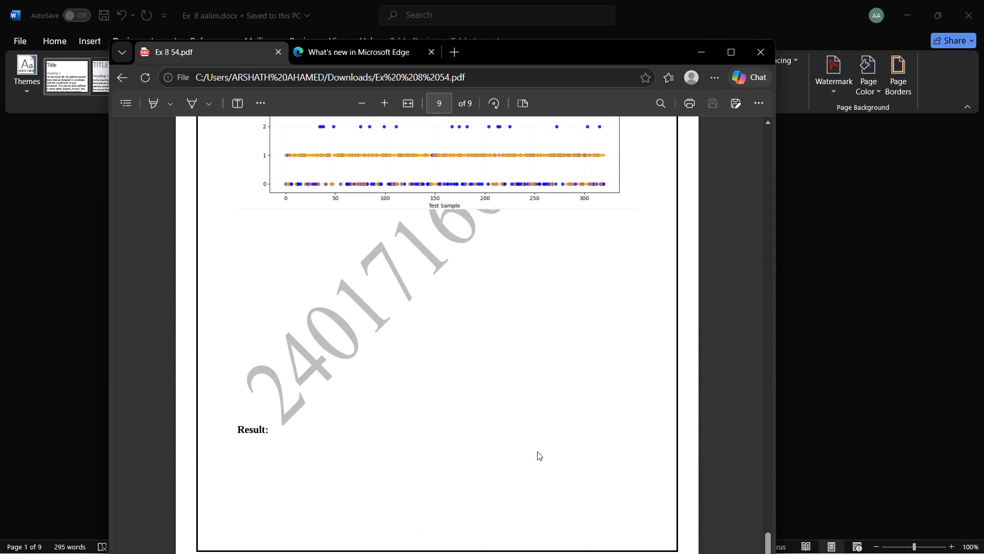
pyautogui.scroll(-2, 537, 451)
pyautogui.click(765, 52)
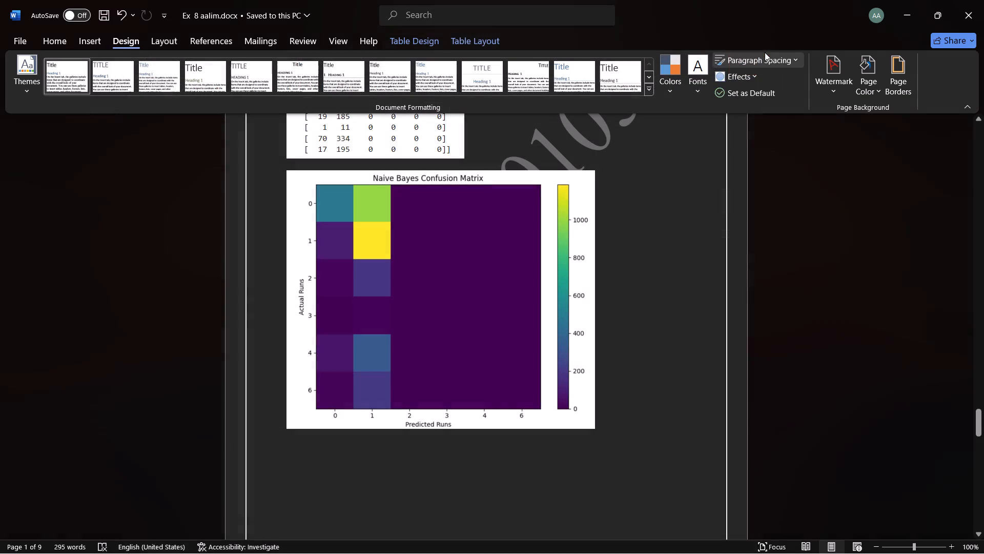
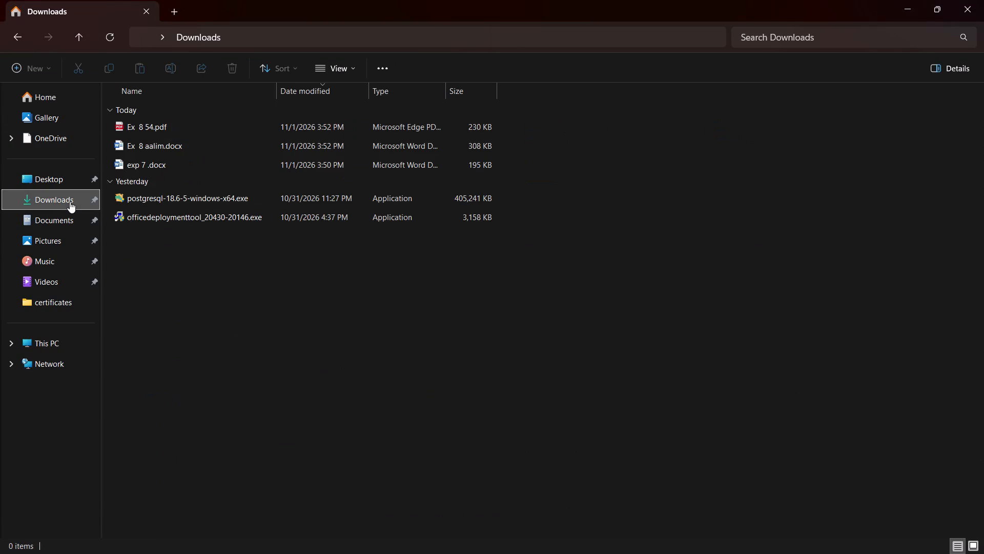
# Open "exp 7 .docx" from the Downloads folder and enable editing.
pyautogui.doubleClick(166, 169)
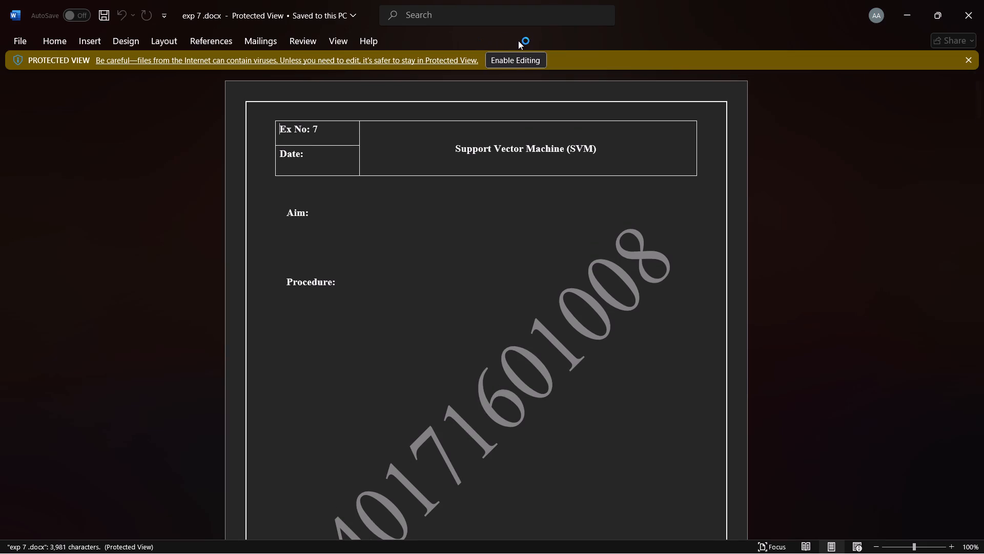
pyautogui.click(516, 61)
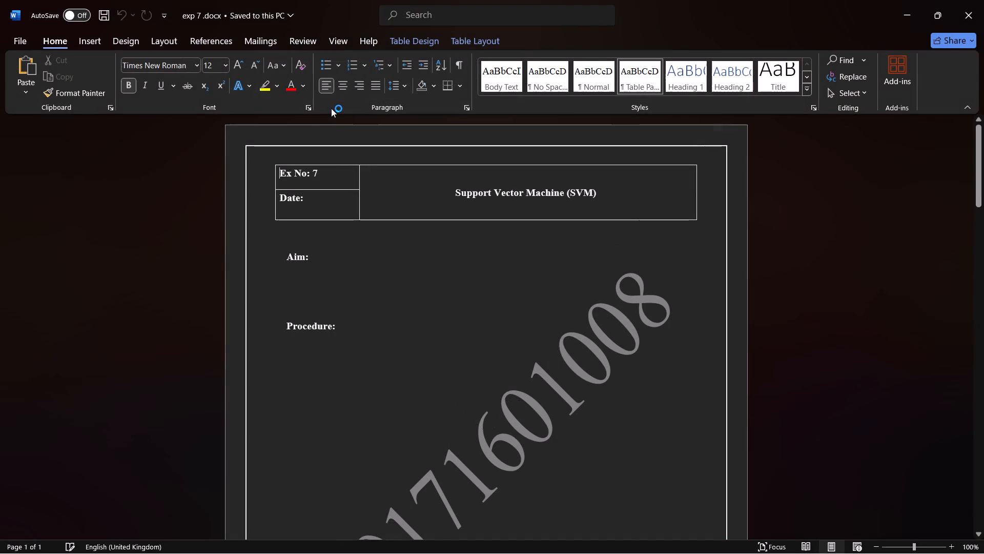
pyautogui.click(331, 174)
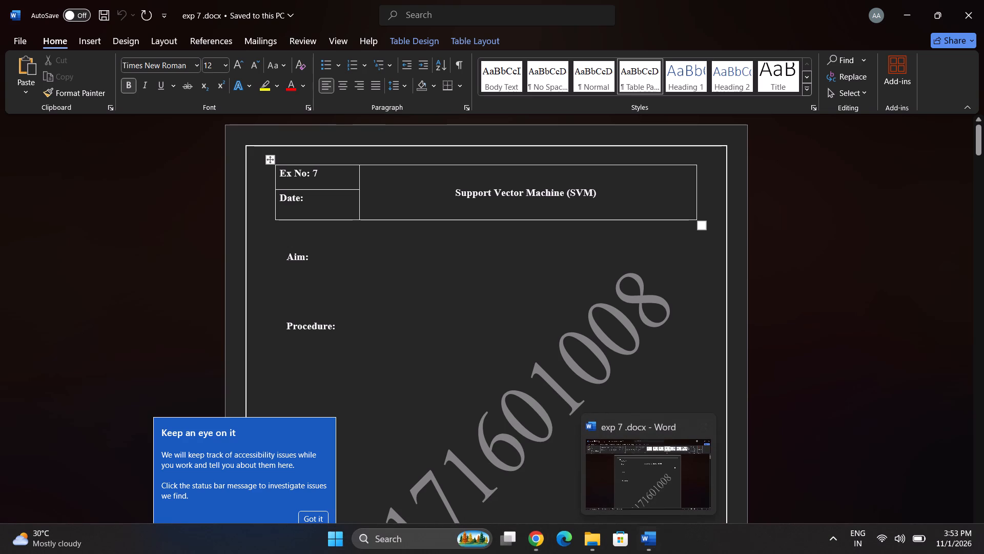
pyautogui.click(23, 39)
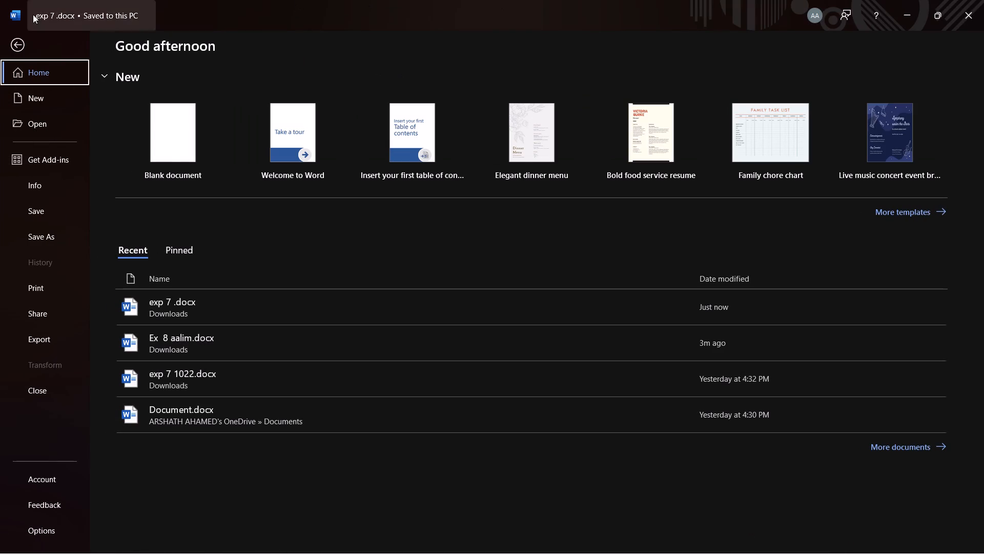
pyautogui.click(13, 41)
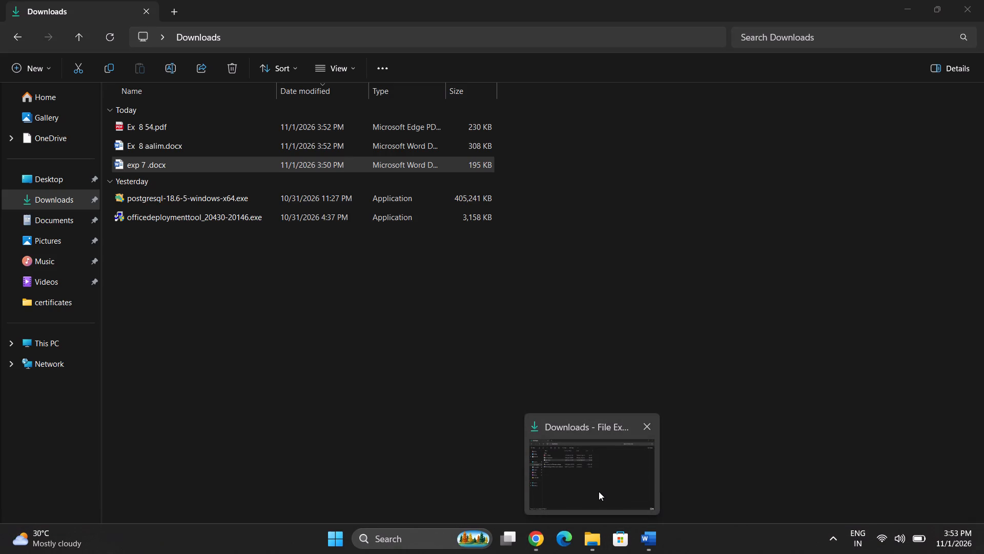
# Switch to the Downloads folder, reopen "Ex 8 54.pdf", check the exercise number on its first page and close it.
pyautogui.click(599, 491)
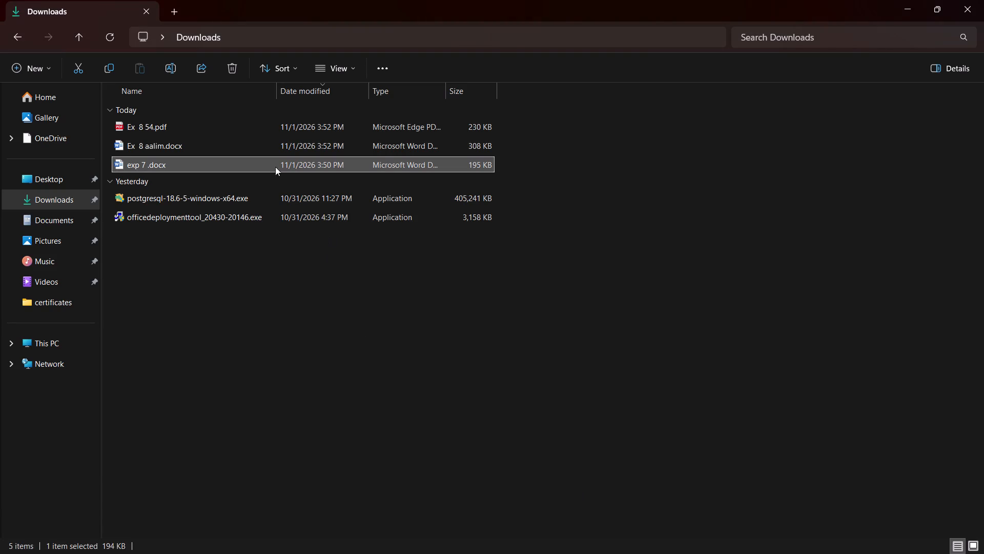
pyautogui.doubleClick(257, 132)
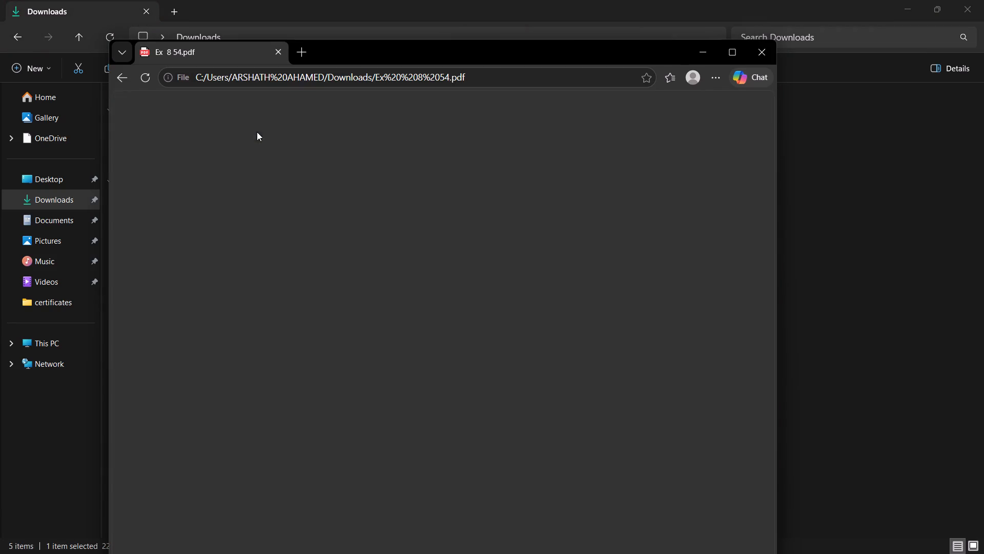
pyautogui.scroll(20, 379, 255)
pyautogui.scroll(4, 379, 255)
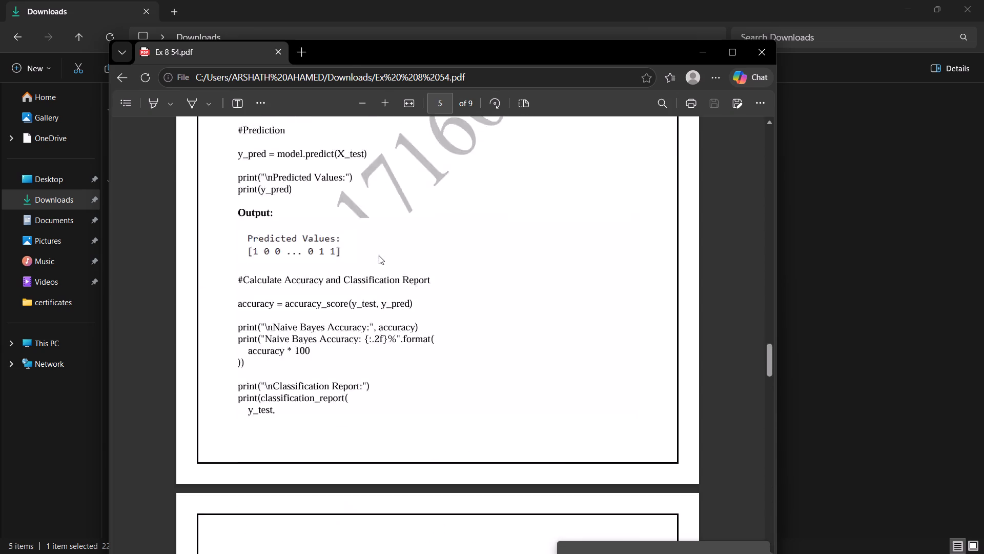
pyautogui.scroll(15, 379, 255)
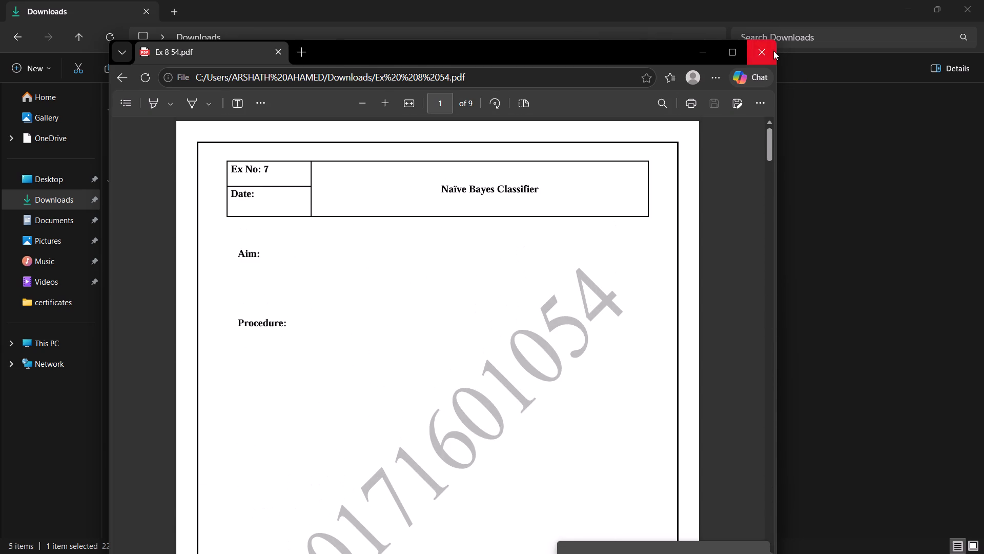
pyautogui.click(773, 51)
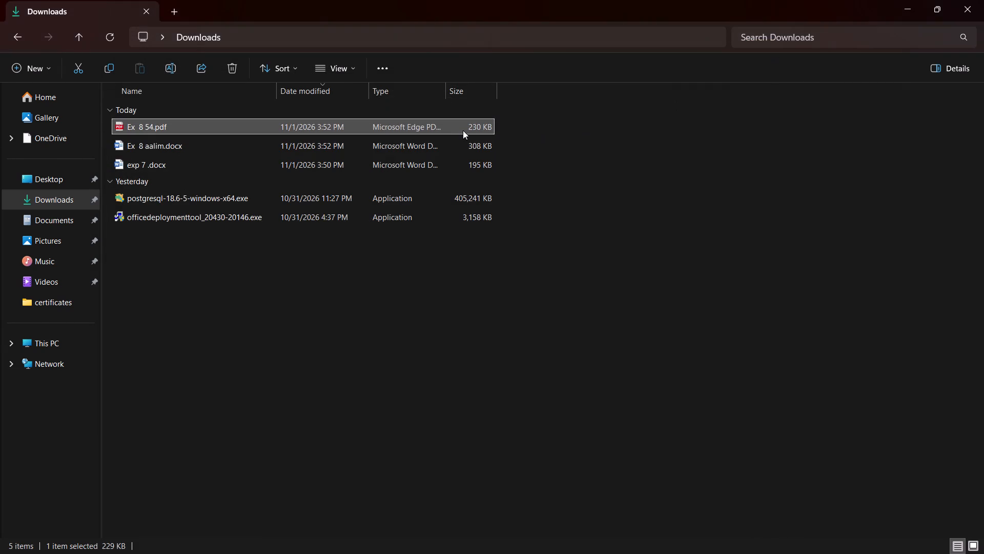
# Delete "Ex 8 54.pdf" from the Downloads folder.
pyautogui.press('Delete')
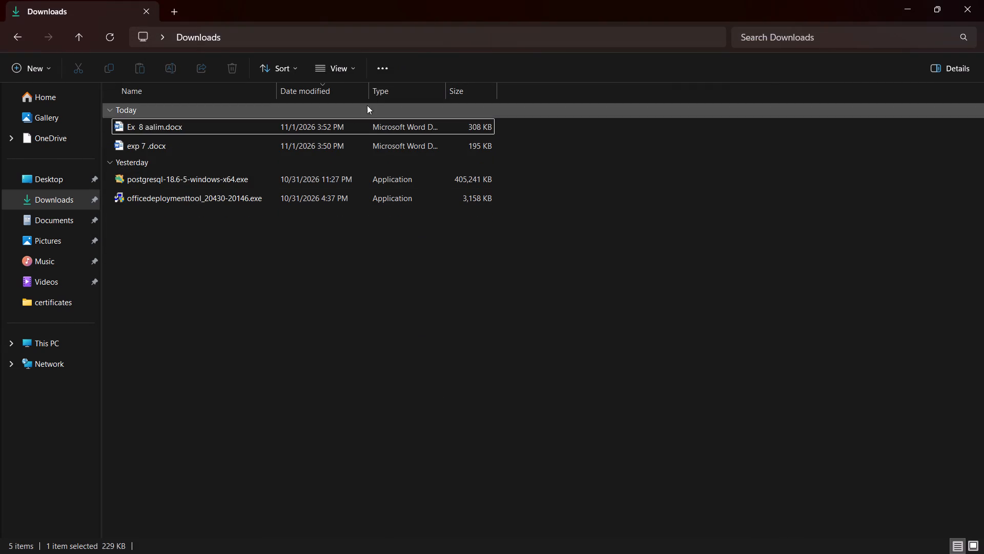
# Open "Ex 8 aalim.docx" from the Downloads folder and set the exercise number in its header table to 9.
pyautogui.doubleClick(363, 131)
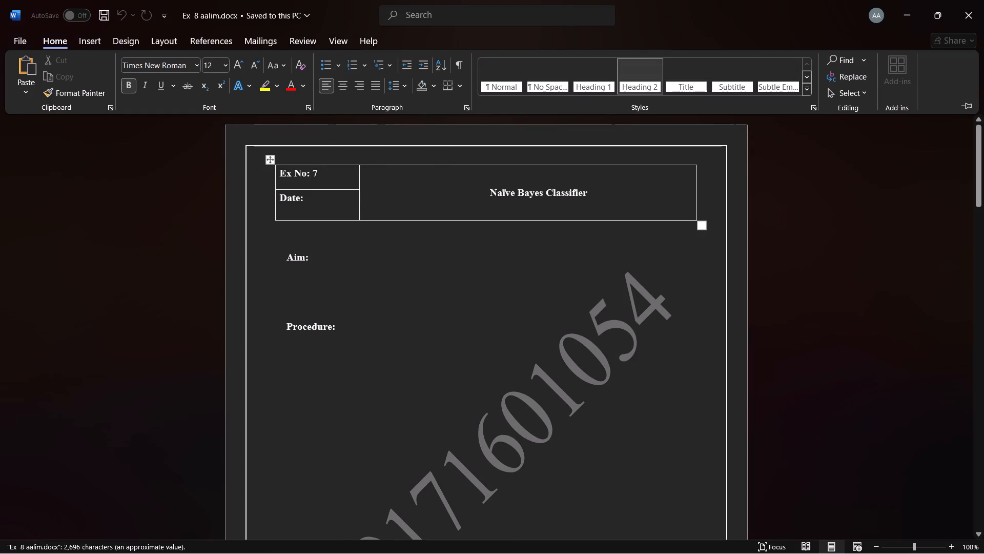
pyautogui.click(332, 174)
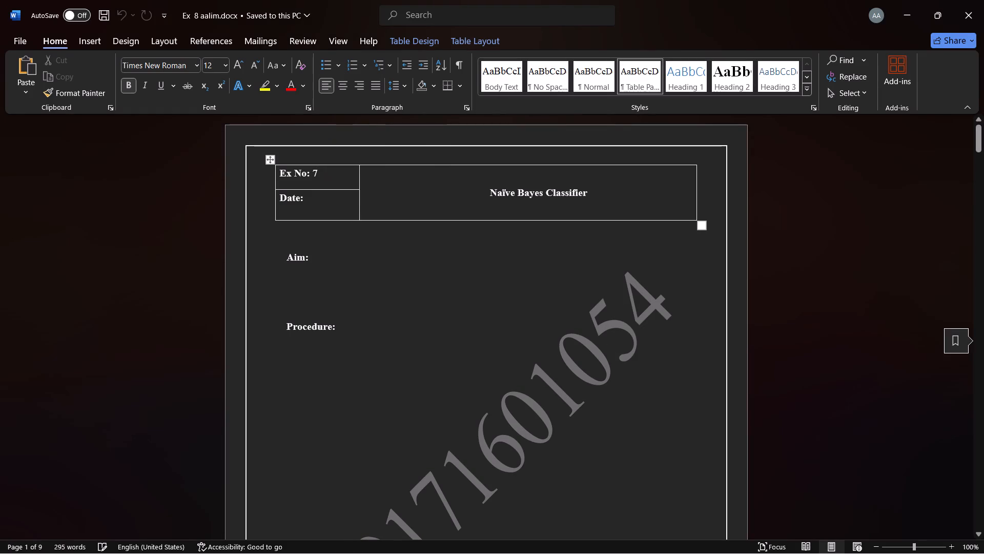
pyautogui.press('BackSpace')
pyautogui.press('9')
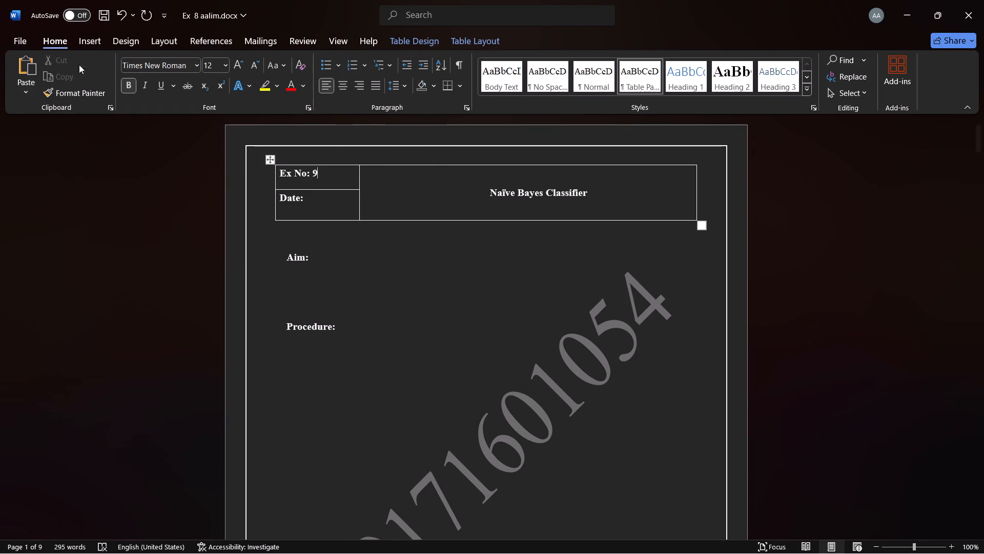
# Save a copy of the document as a PDF named "Ex 8 54" in the Downloads folder and close the published PDF.
pyautogui.click(17, 35)
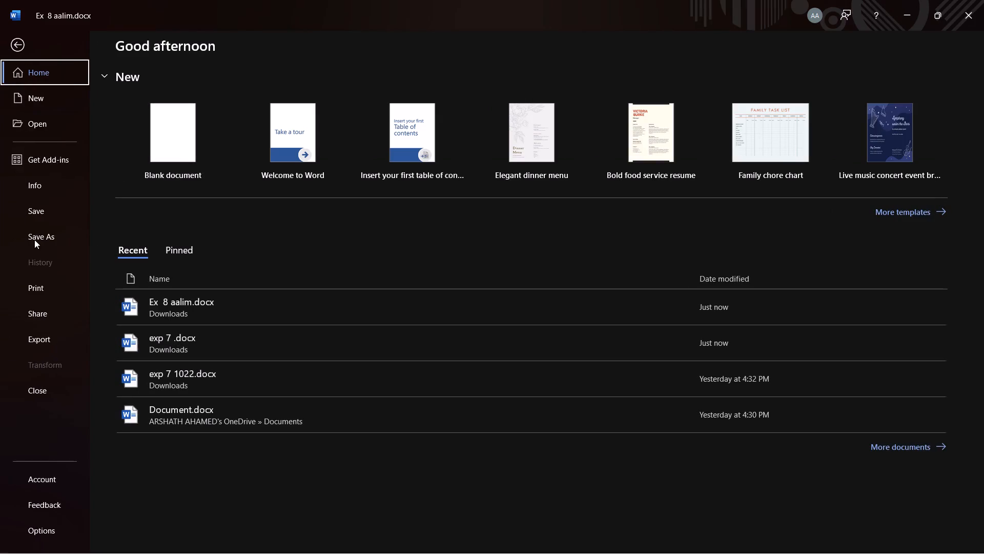
pyautogui.click(34, 240)
pyautogui.doubleClick(203, 202)
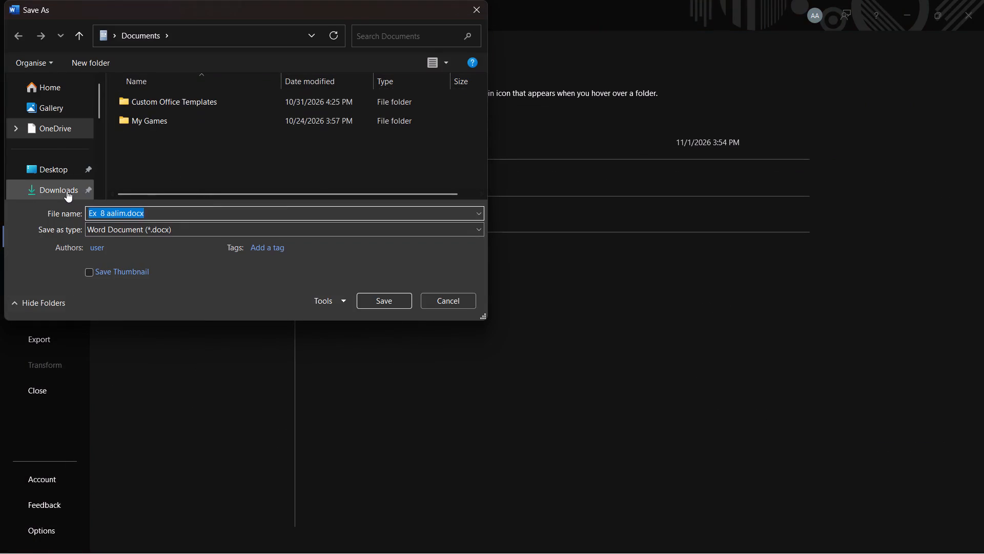
pyautogui.click(67, 191)
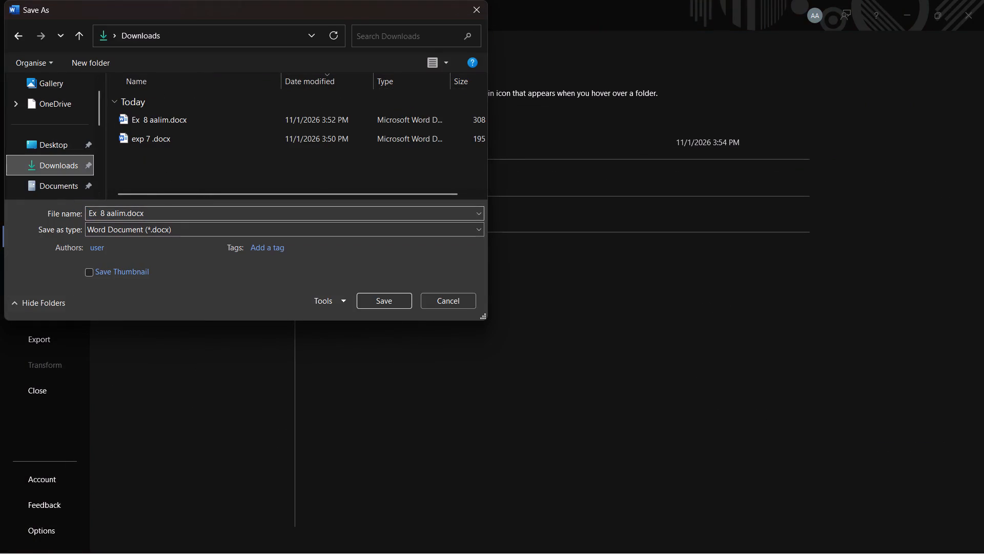
pyautogui.click(124, 212)
pyautogui.click(124, 212)
pyautogui.click(124, 212)
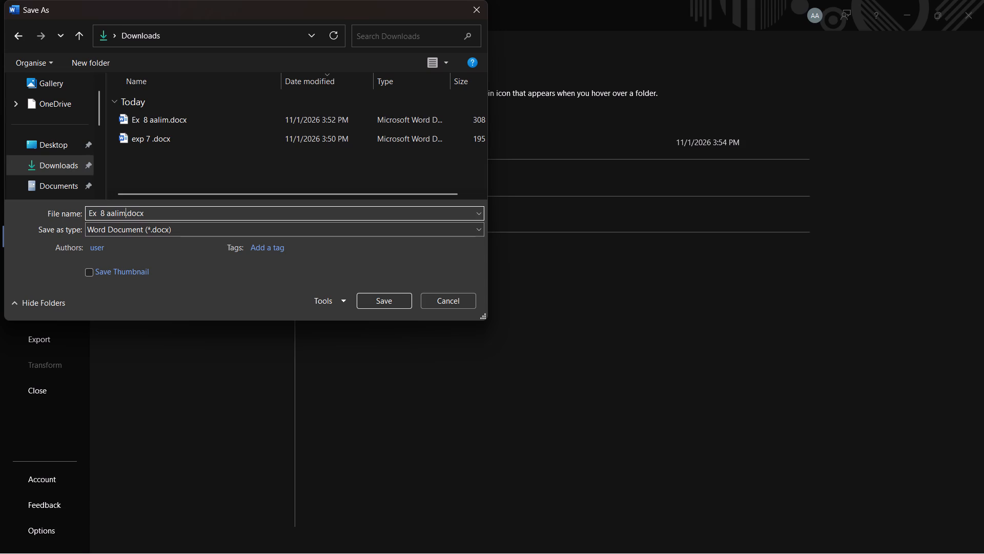
pyautogui.press('BackSpace')
pyautogui.press('BackSpace')
pyautogui.press('BackSpace')
pyautogui.press('BackSpace')
pyautogui.press('BackSpace')
pyautogui.write('54')
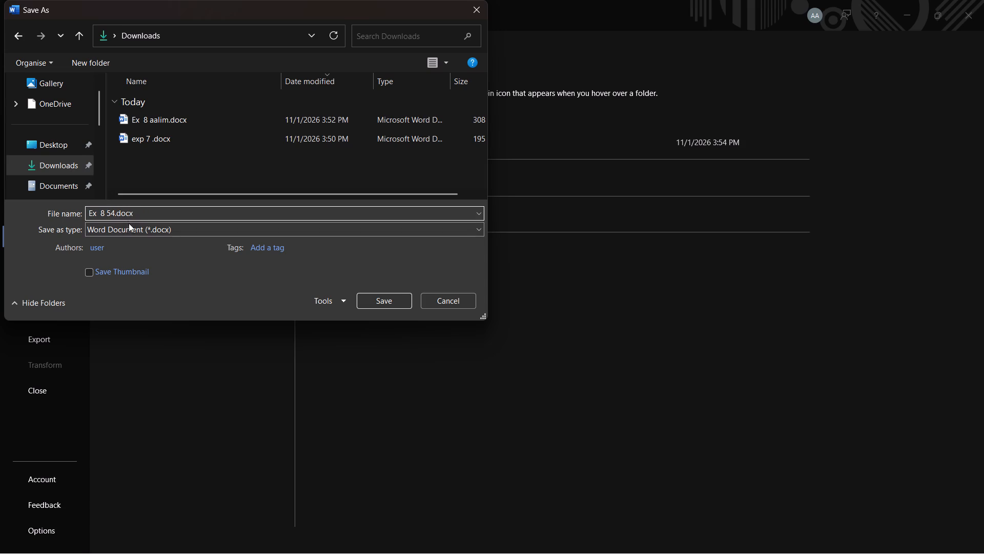
pyautogui.click(131, 227)
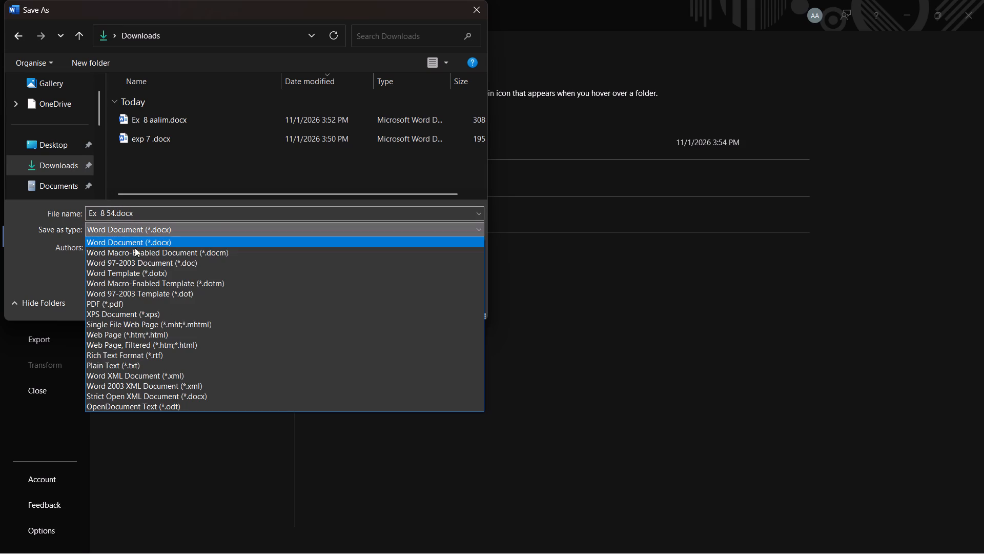
pyautogui.click(133, 305)
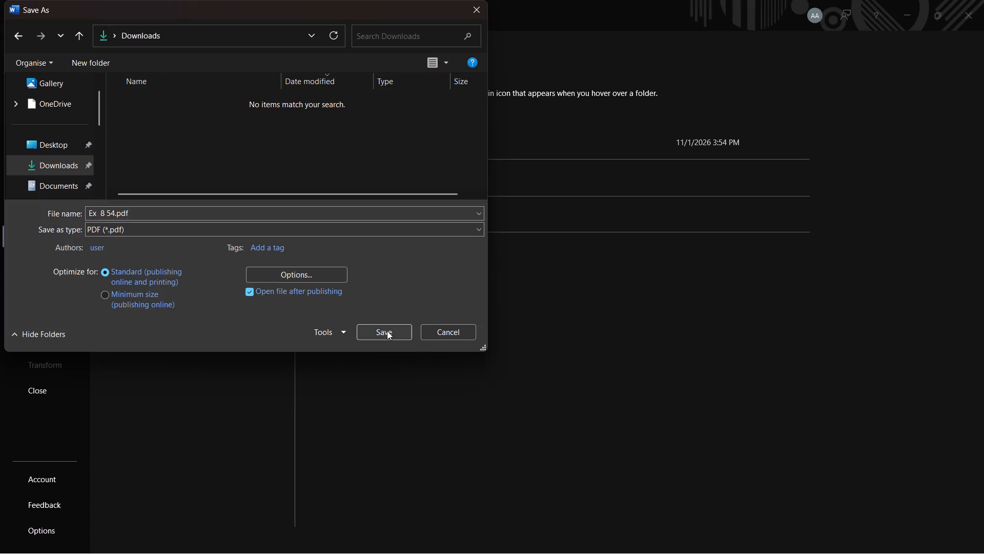
pyautogui.click(387, 331)
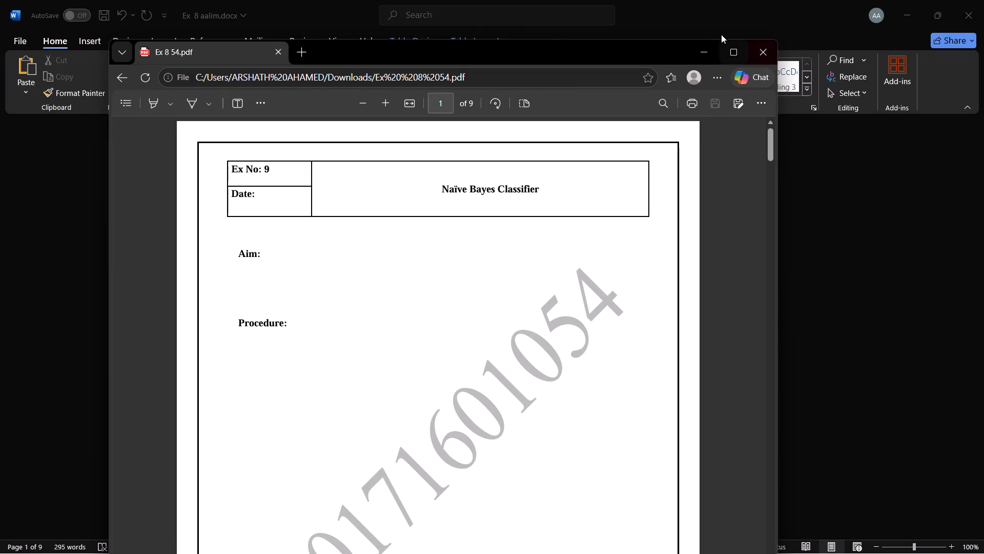
pyautogui.click(773, 59)
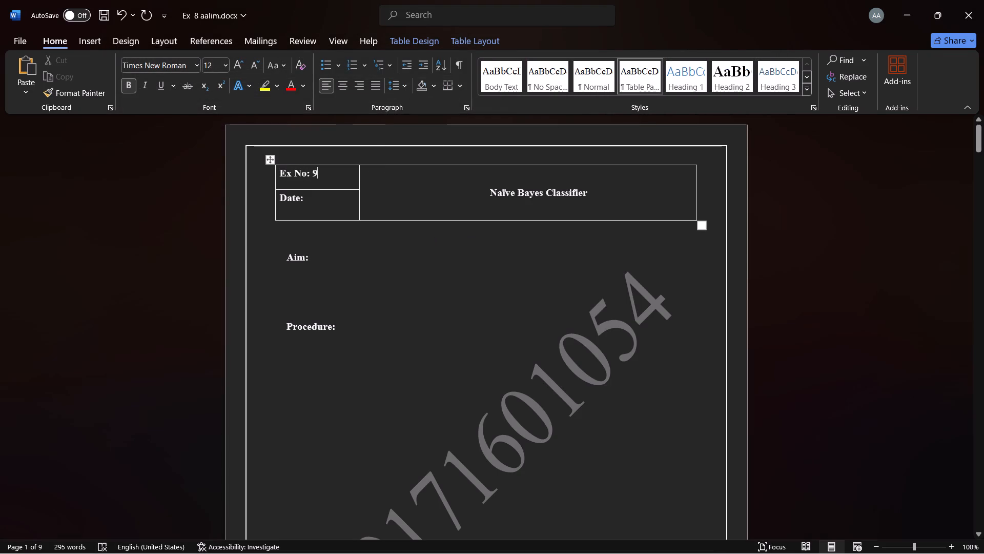
# Close the Naïve Bayes Classifier document, saving its changes.
pyautogui.click(983, 0)
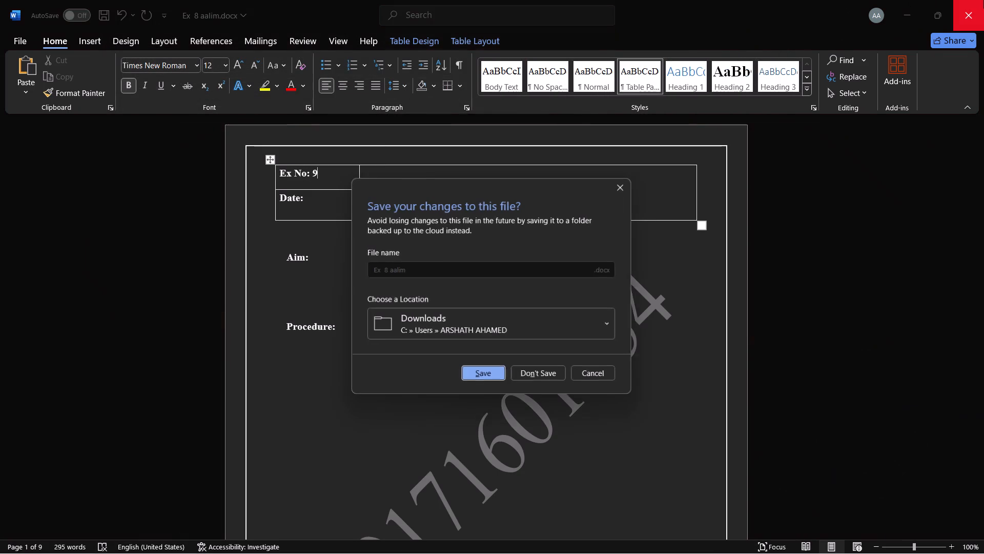
pyautogui.click(486, 375)
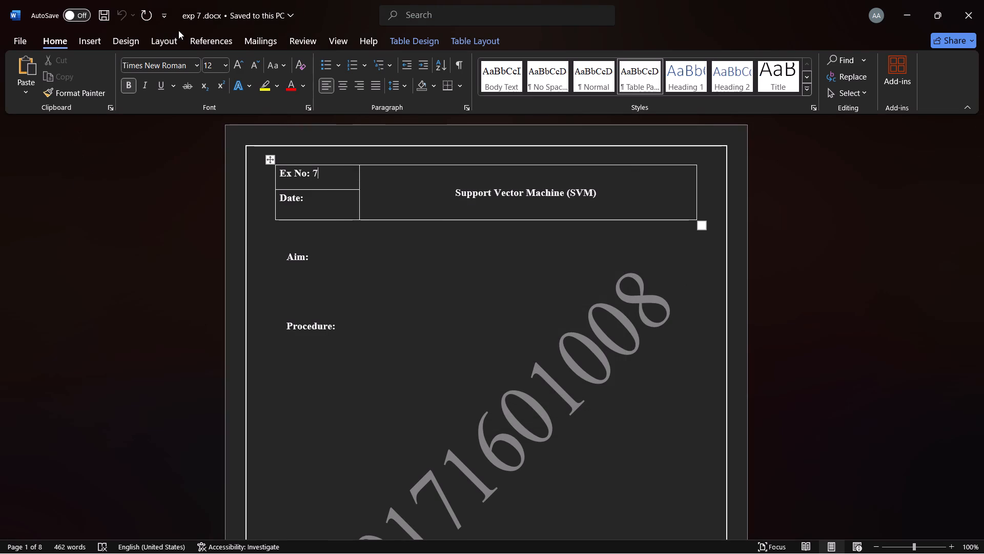
# Change the last two digits of the text watermark in the Support Vector Machine (SVM) document to 54.
pyautogui.click(128, 35)
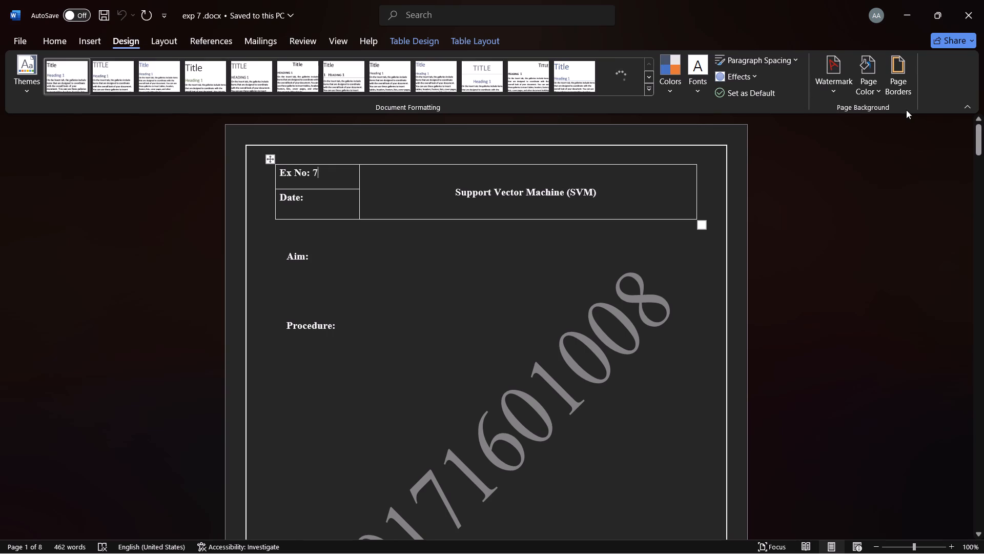
pyautogui.click(831, 74)
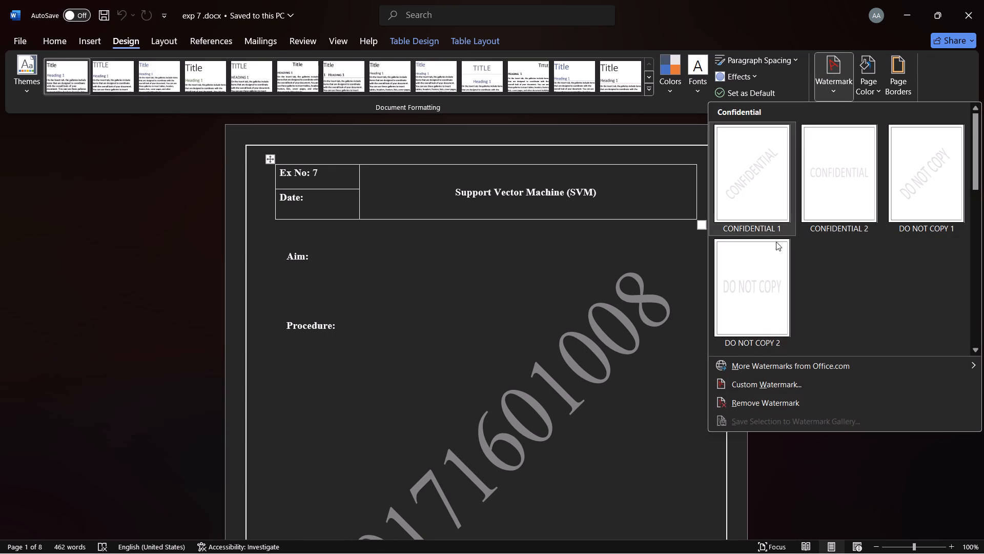
pyautogui.click(748, 379)
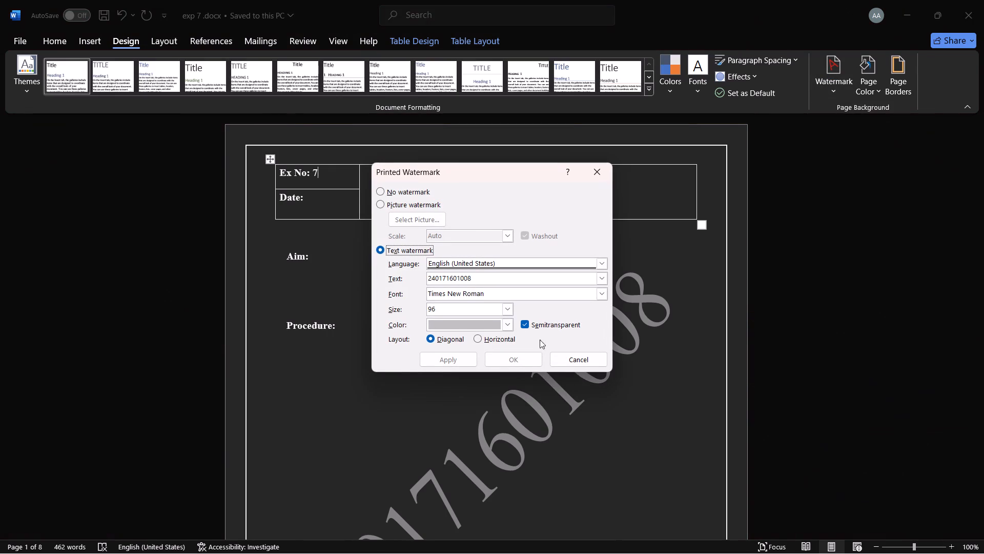
pyautogui.click(492, 291)
pyautogui.click(494, 276)
pyautogui.press('BackSpace')
pyautogui.press('BackSpace')
pyautogui.write('54')
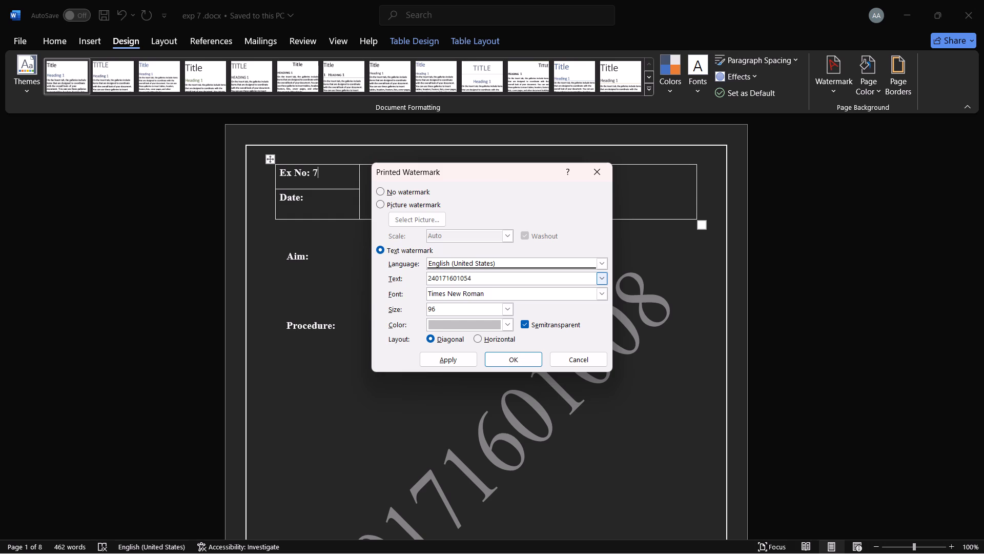
pyautogui.press('Return')
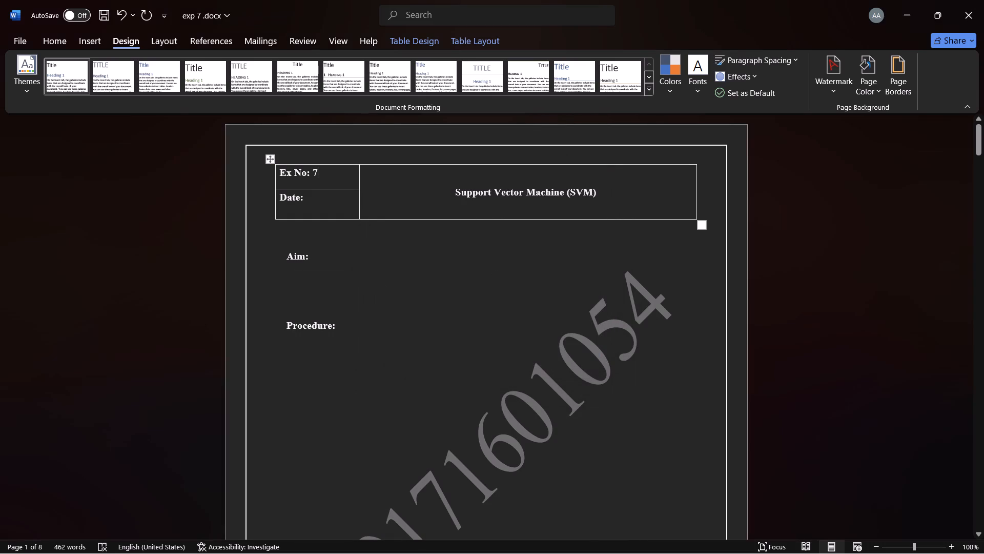
# Save a copy of the SVM document as a PDF named "exp 7 54" in the Downloads folder and close the published PDF.
pyautogui.click(20, 35)
pyautogui.click(36, 243)
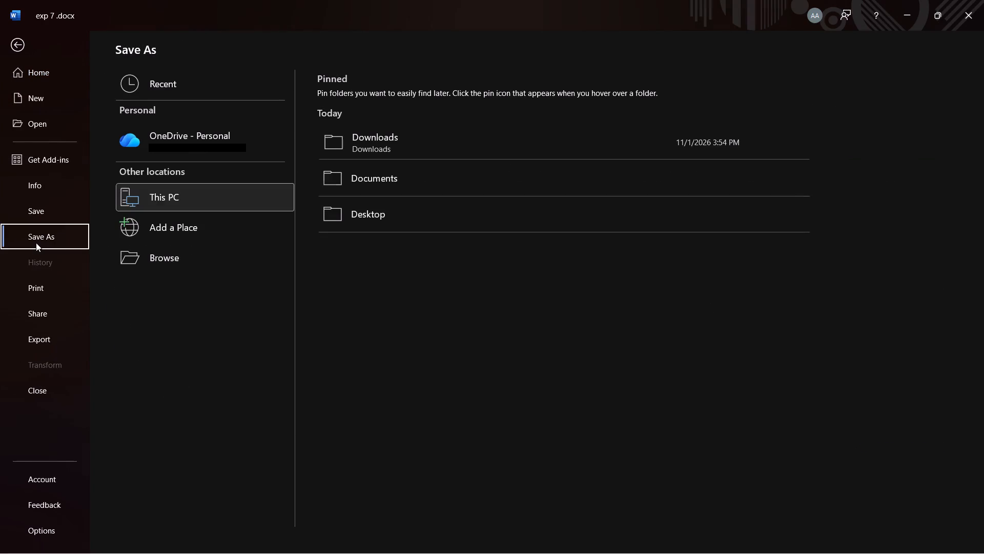
pyautogui.doubleClick(229, 190)
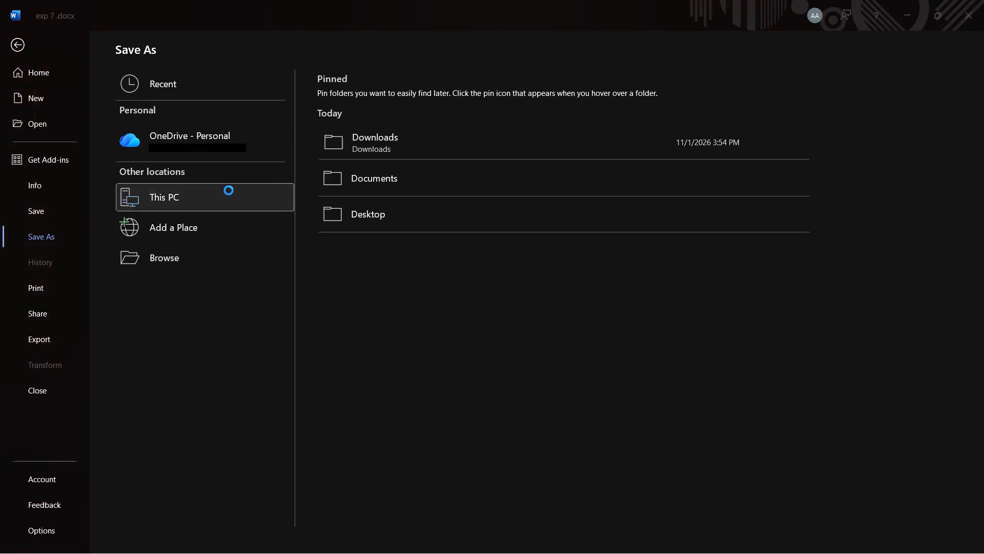
pyautogui.doubleClick(47, 193)
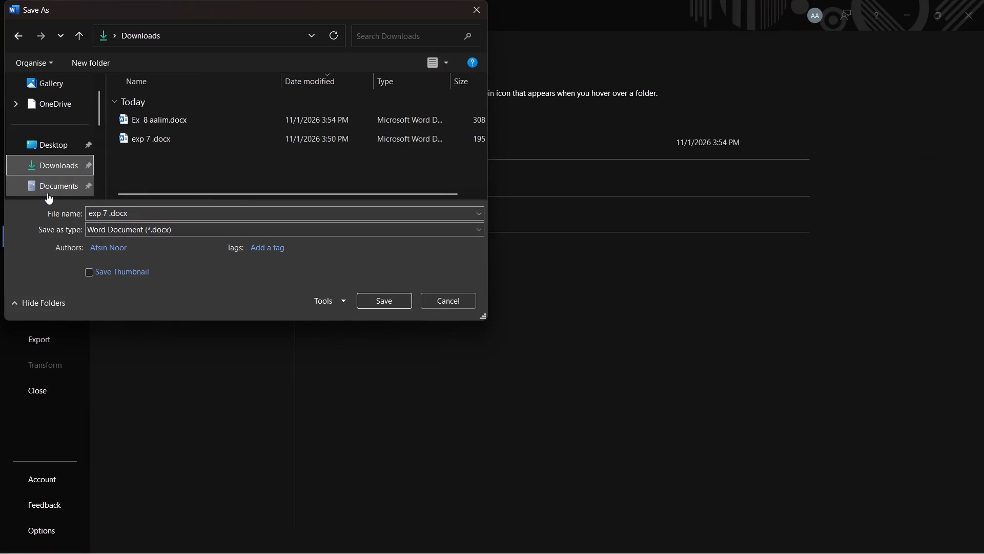
pyautogui.click(135, 230)
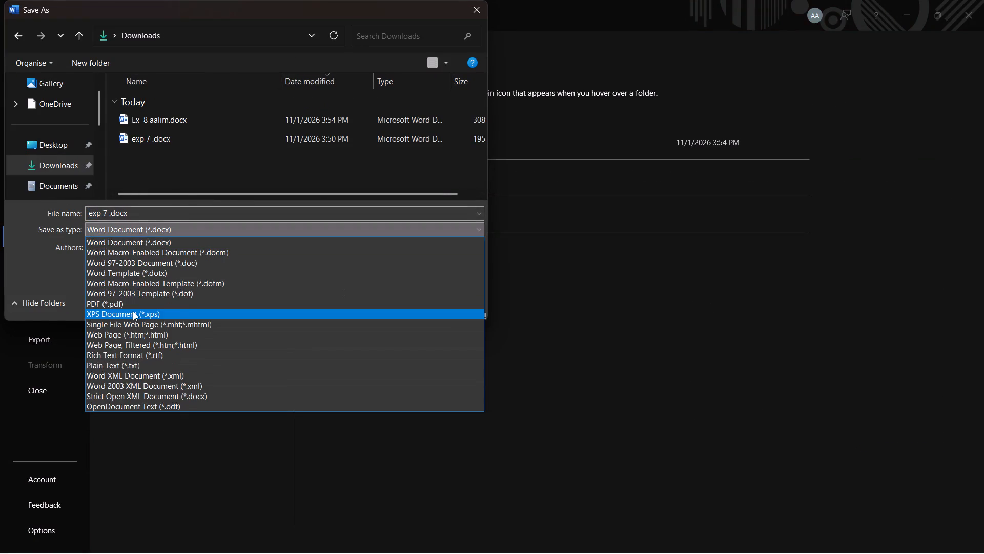
pyautogui.click(134, 306)
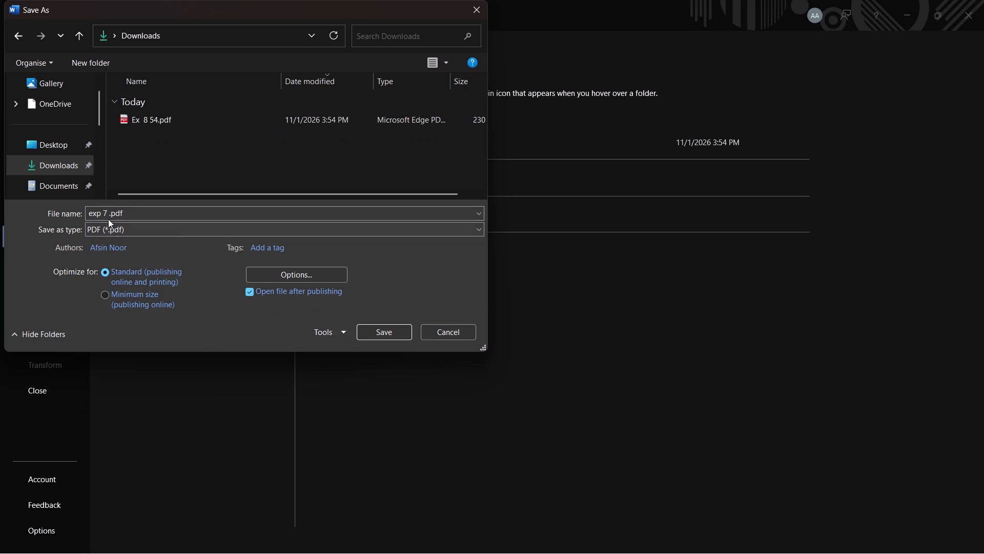
pyautogui.click(109, 214)
pyautogui.click(109, 214)
pyautogui.click(109, 214)
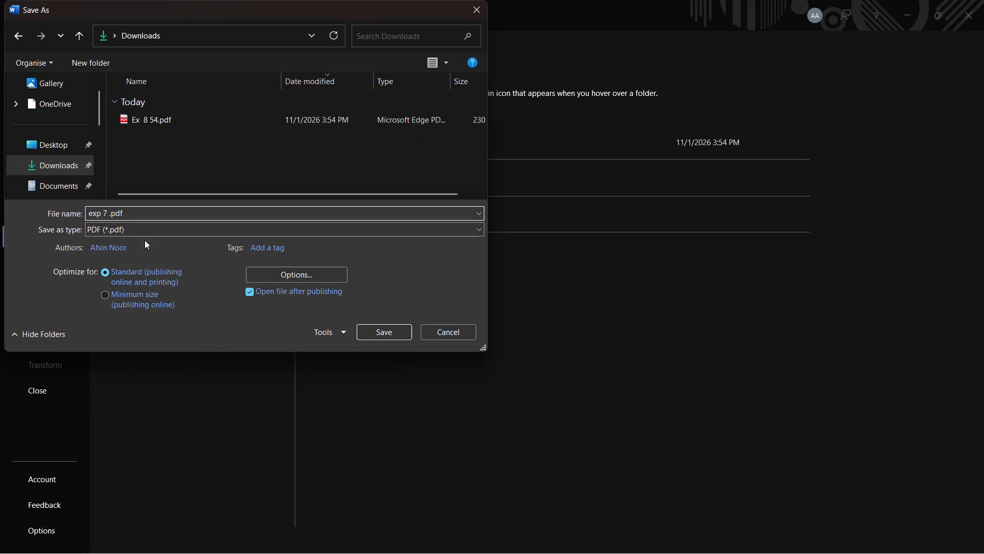
pyautogui.press('6')
pyautogui.press('BackSpace')
pyautogui.write('54')
pyautogui.press('Return')
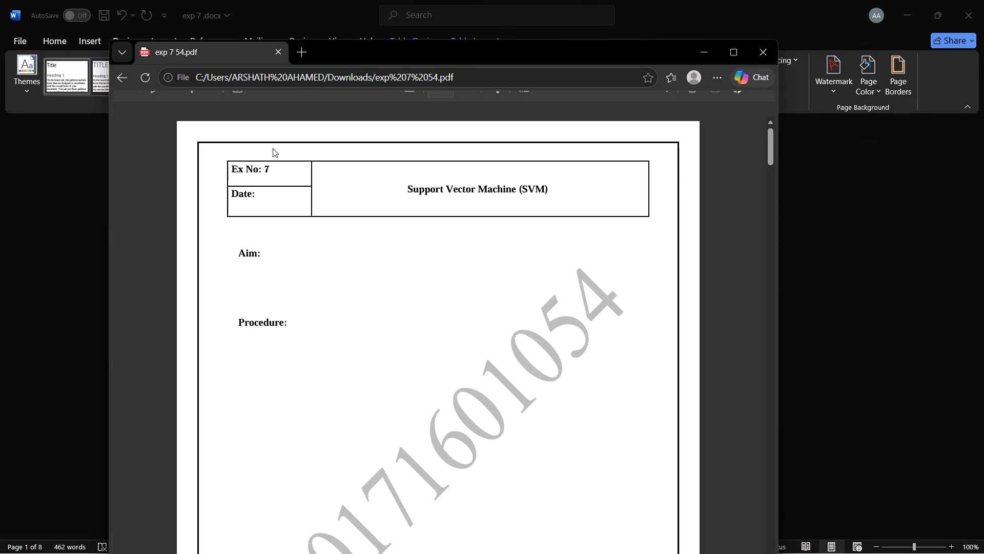
pyautogui.click(763, 52)
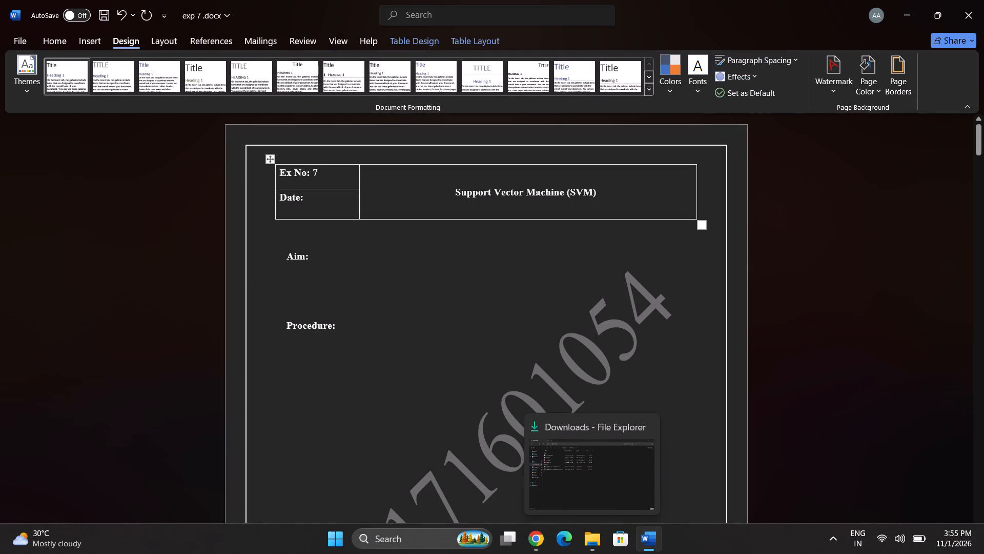
# Review the pages of the SVM document from the header table to the final output and result section.
pyautogui.scroll(-20, 567, 335)
pyautogui.scroll(-20, 567, 335)
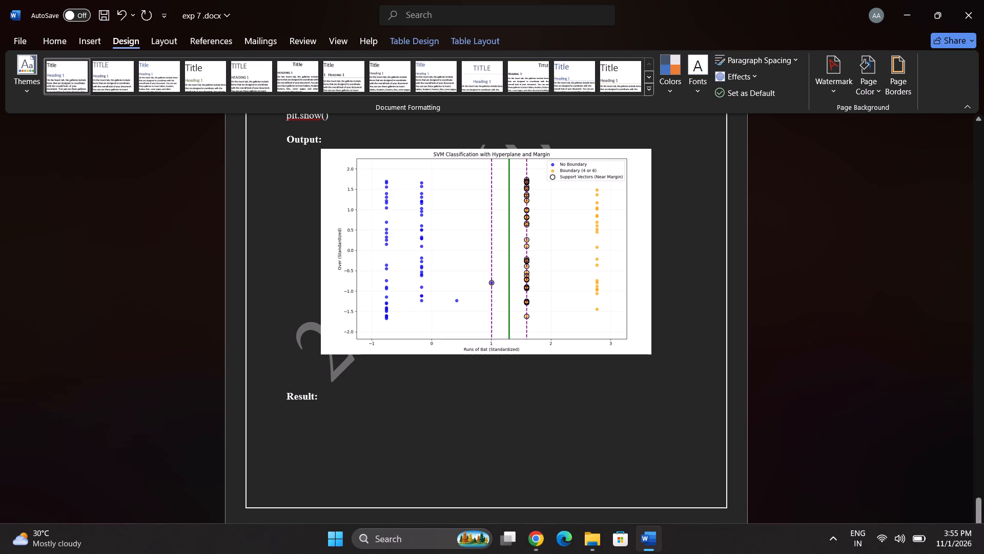
pyautogui.scroll(20, 465, 265)
pyautogui.scroll(1, 465, 265)
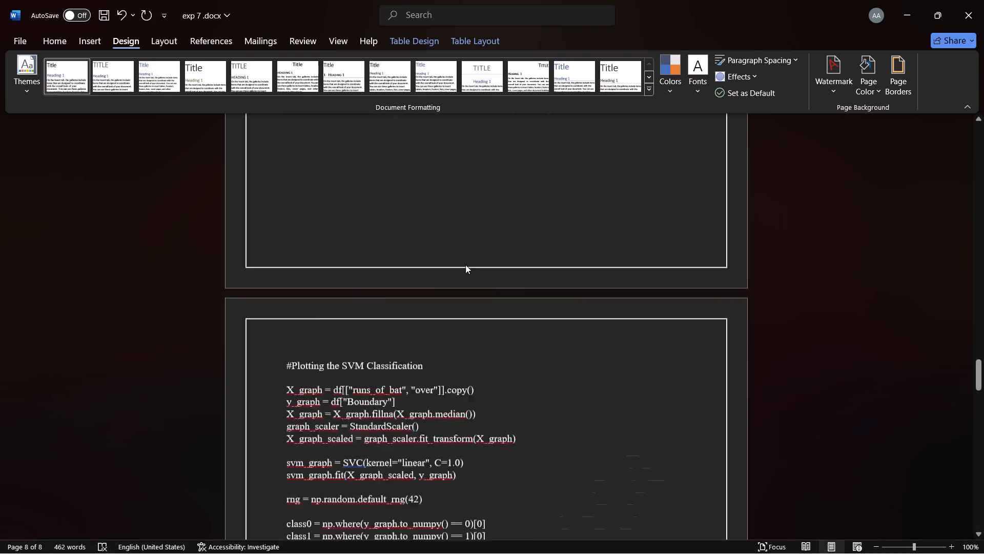
pyautogui.scroll(14, 465, 265)
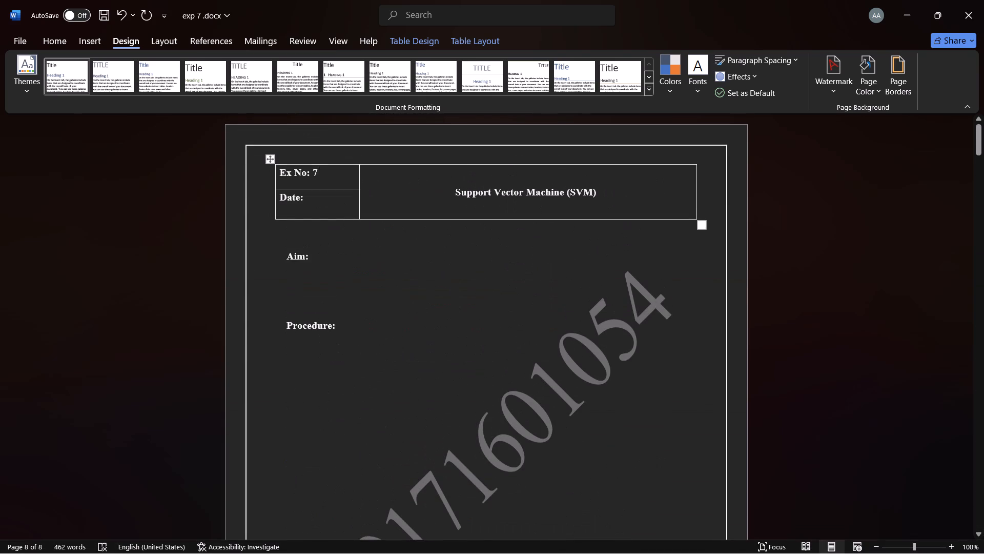
pyautogui.scroll(-12, 465, 265)
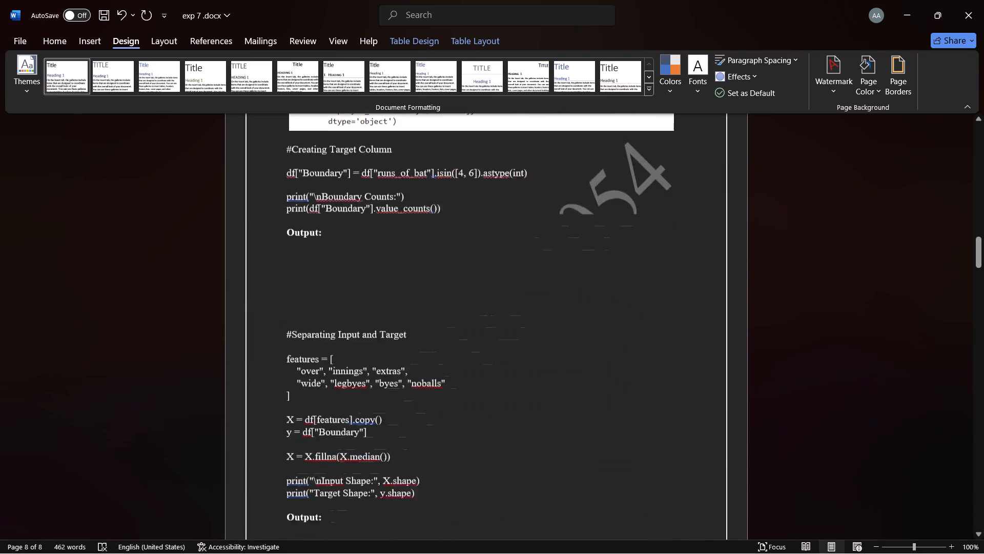
pyautogui.scroll(-9, 465, 265)
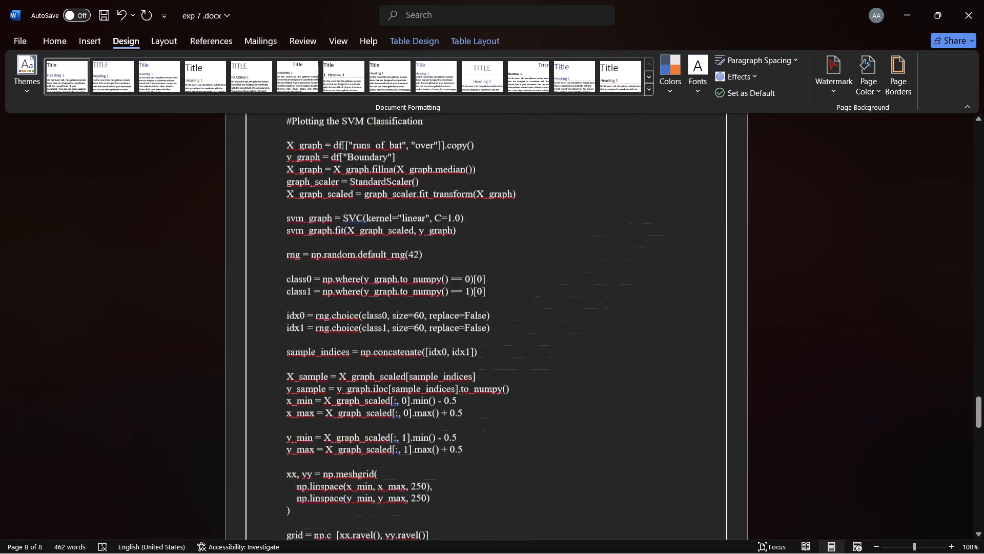
pyautogui.scroll(-6, 465, 265)
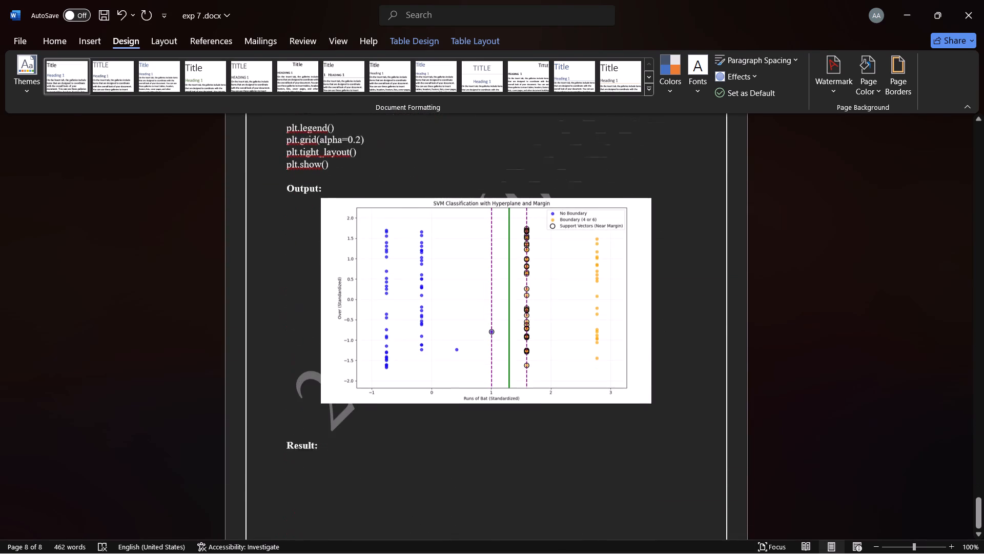
pyautogui.scroll(-4, 465, 265)
pyautogui.scroll(3, 465, 265)
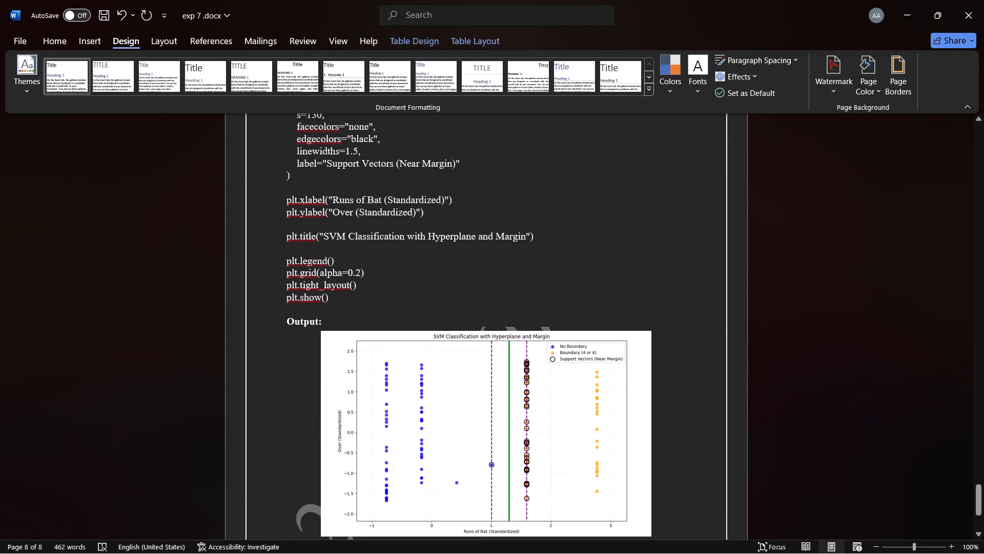
# Delete the SVM classification plot image under the last Output heading, just before the Result section.
pyautogui.click(620, 423)
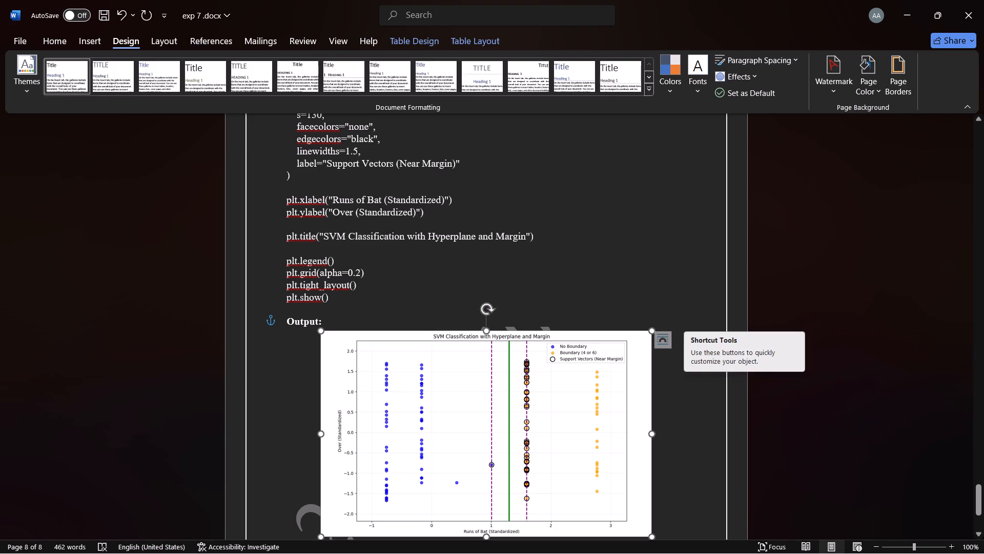
pyautogui.press('Delete')
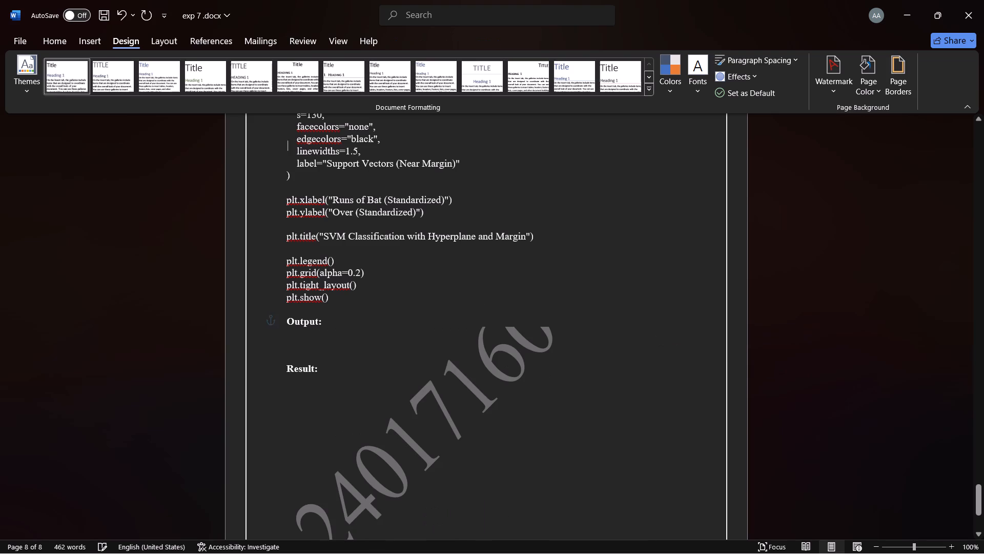
pyautogui.press('Delete')
pyautogui.press('Delete')
pyautogui.press('Right')
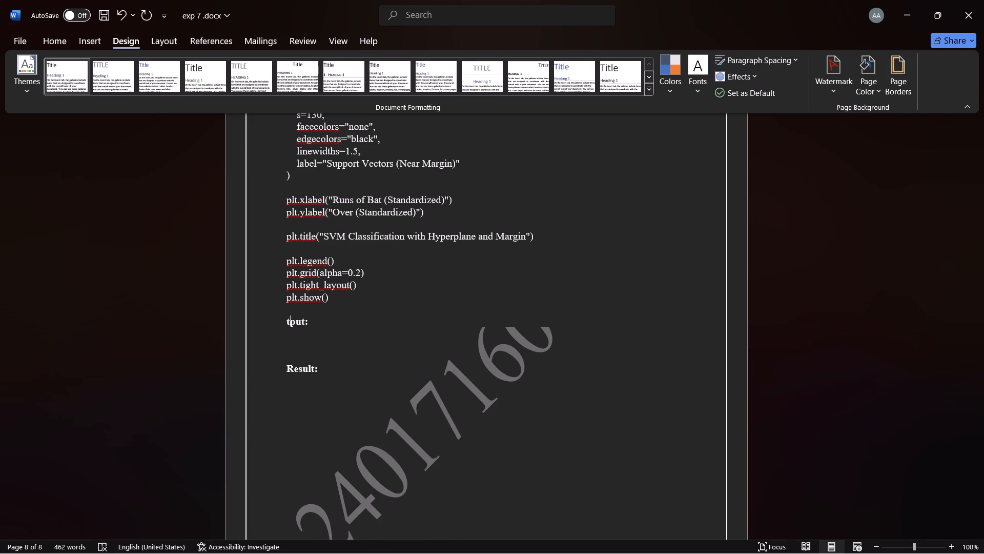
# Select the SVM code section, from the Code heading back on the earlier page through the last Output heading before Result.
pyautogui.press('Right')
pyautogui.moveTo(375, 334); pyautogui.dragTo(268, 90)
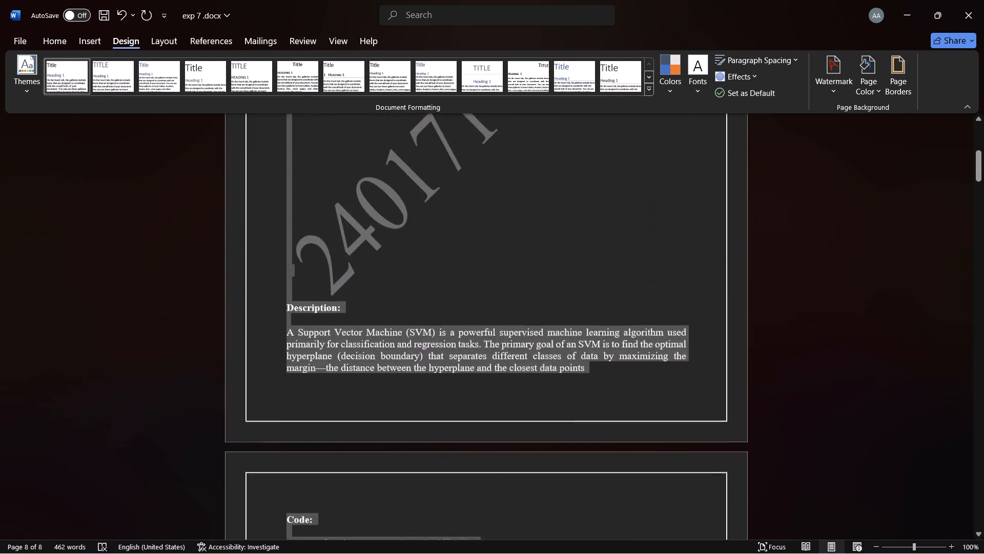
pyautogui.moveTo(268, 90); pyautogui.dragTo(312, 553)
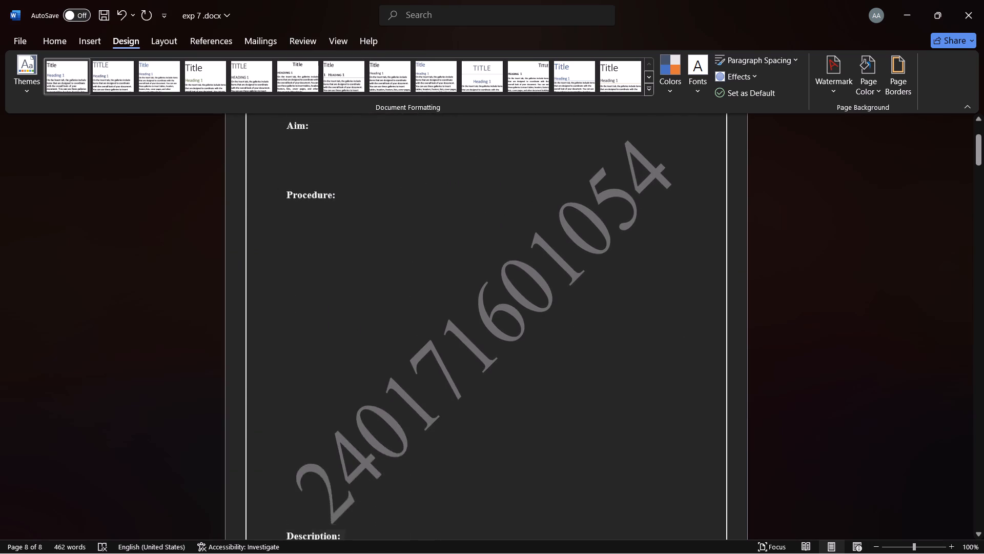
pyautogui.moveTo(312, 553); pyautogui.dragTo(268, 553)
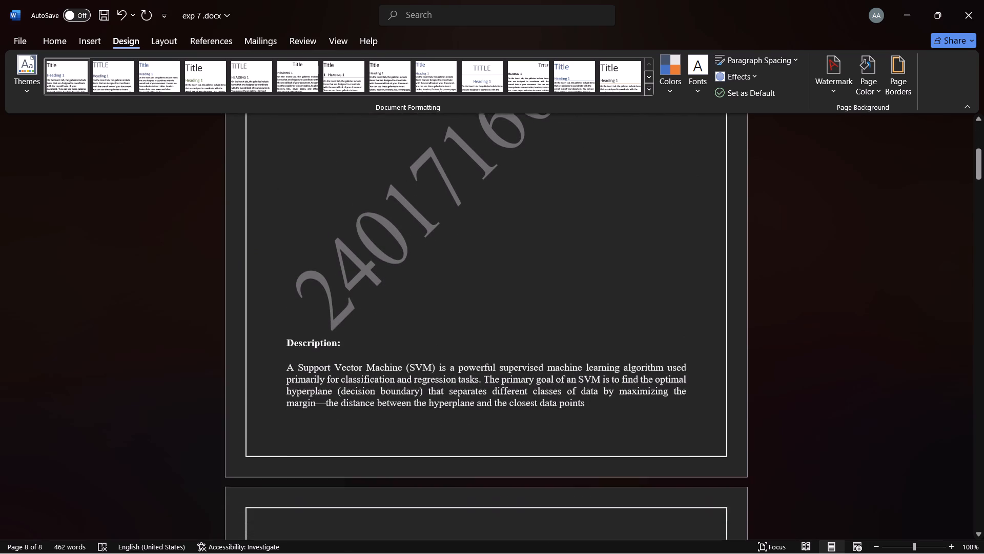
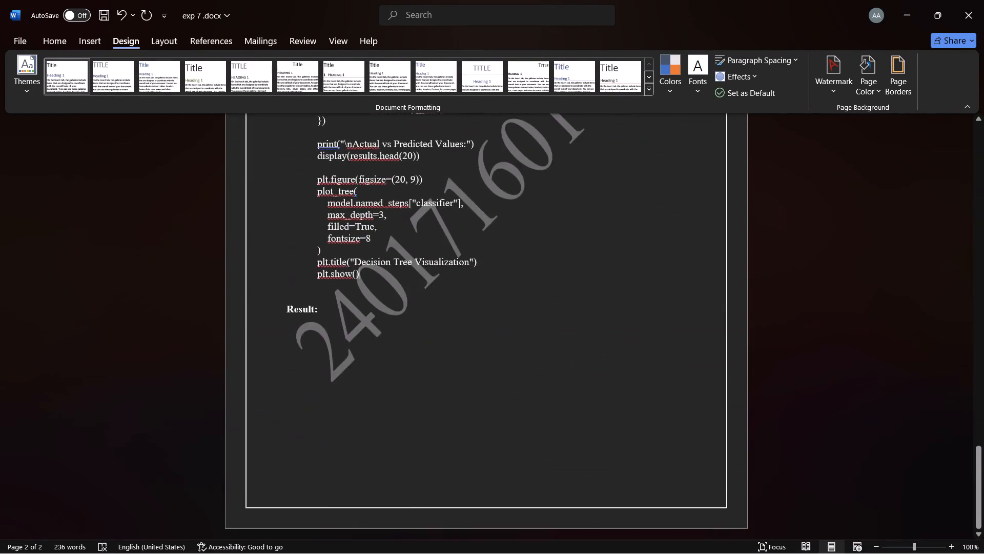
# Insert two blank lines after the final plt.show() line of the decision tree code, before the Result heading.
pyautogui.scroll(2, 302, 353)
pyautogui.scroll(-1, 302, 353)
pyautogui.scroll(1, 302, 353)
pyautogui.scroll(-1, 302, 353)
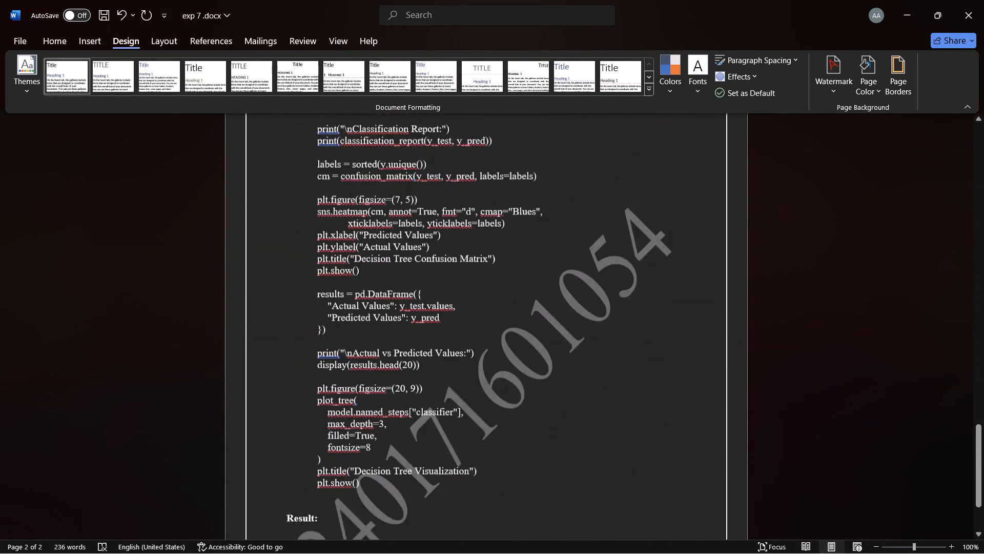
pyautogui.scroll(-1, 302, 353)
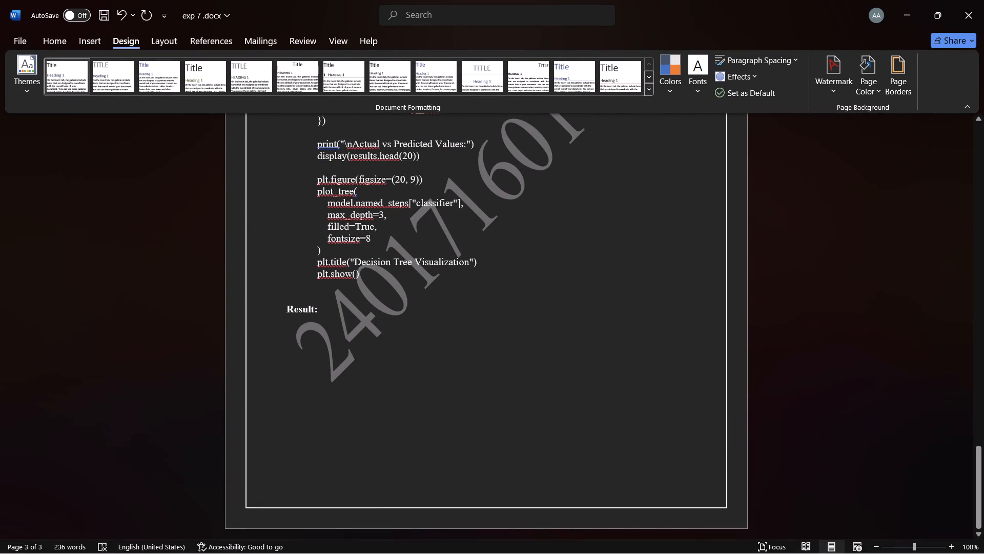
pyautogui.press('Return')
pyautogui.press('Return')
pyautogui.press('BackSpace')
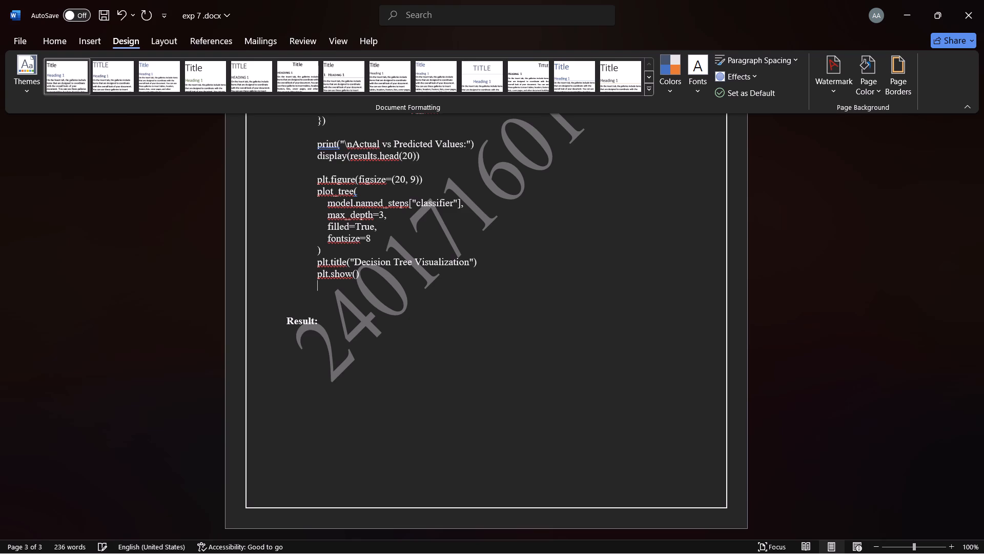
pyautogui.press('Return')
pyautogui.press('BackSpace')
pyautogui.press('Return')
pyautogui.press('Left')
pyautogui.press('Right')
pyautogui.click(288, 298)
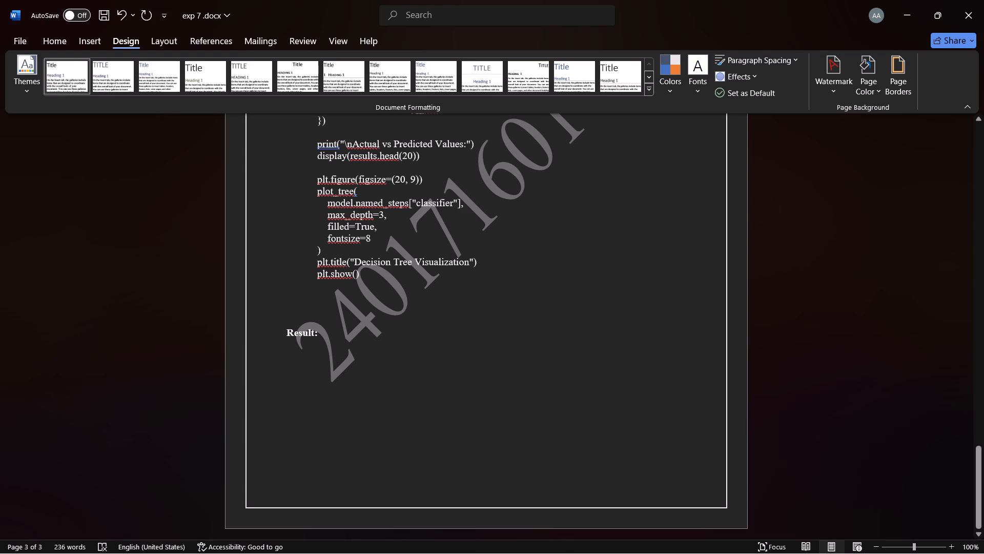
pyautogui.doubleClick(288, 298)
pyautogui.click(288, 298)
# Replace the paragraph indent of the first code line, "import pandas as pd", with leading spaces so it aligns with the lines below.
pyautogui.scroll(9, 288, 298)
pyautogui.scroll(-3, 288, 298)
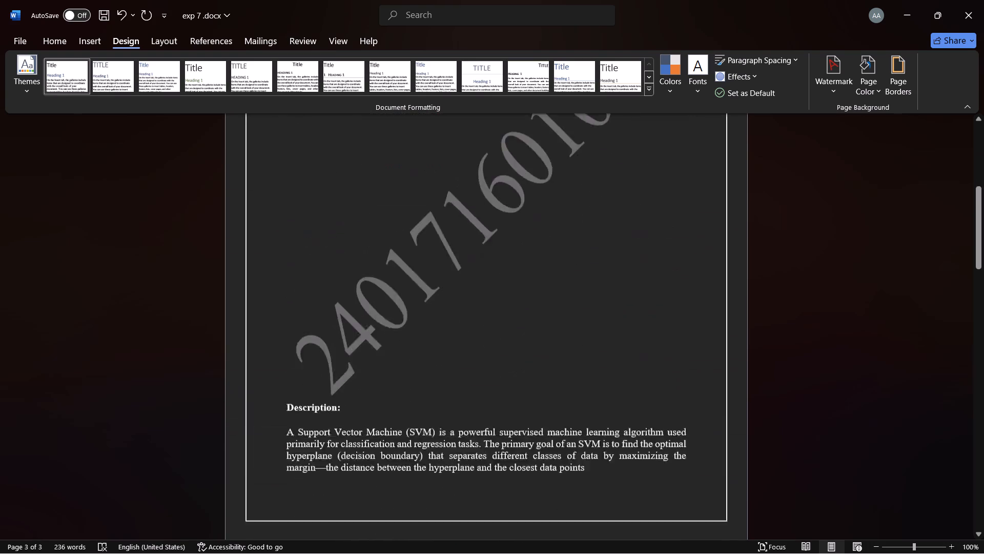
pyautogui.scroll(-1, 288, 298)
pyautogui.click(311, 323)
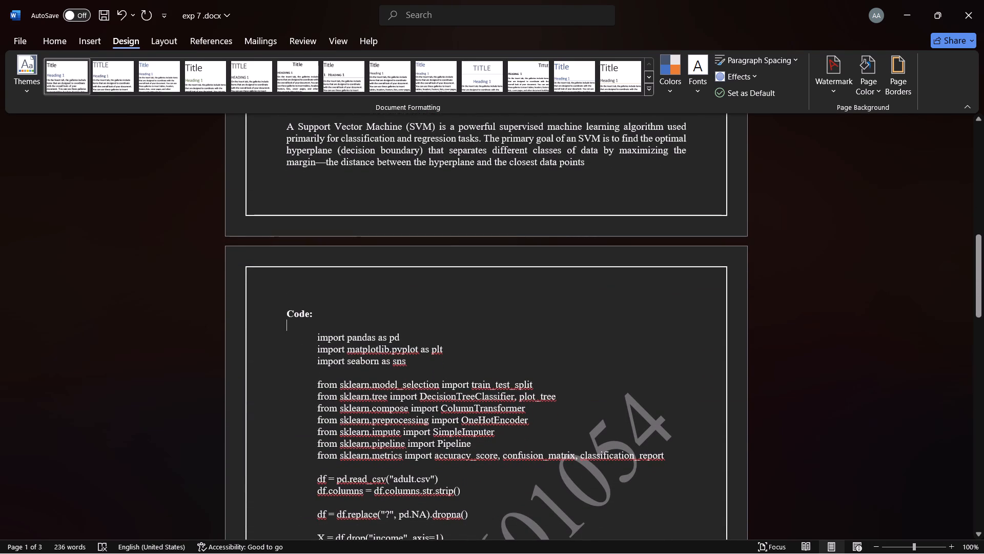
pyautogui.click(47, 44)
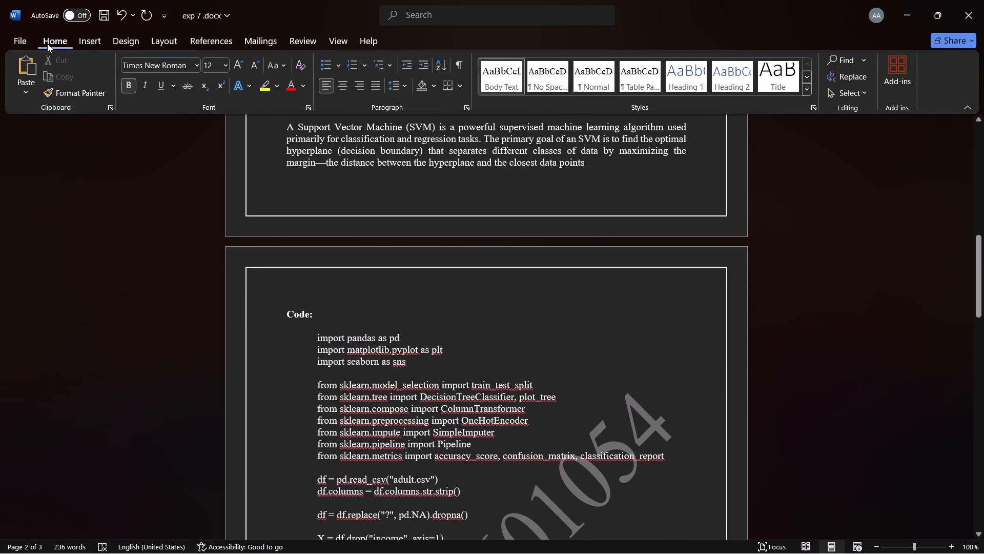
pyautogui.click(312, 337)
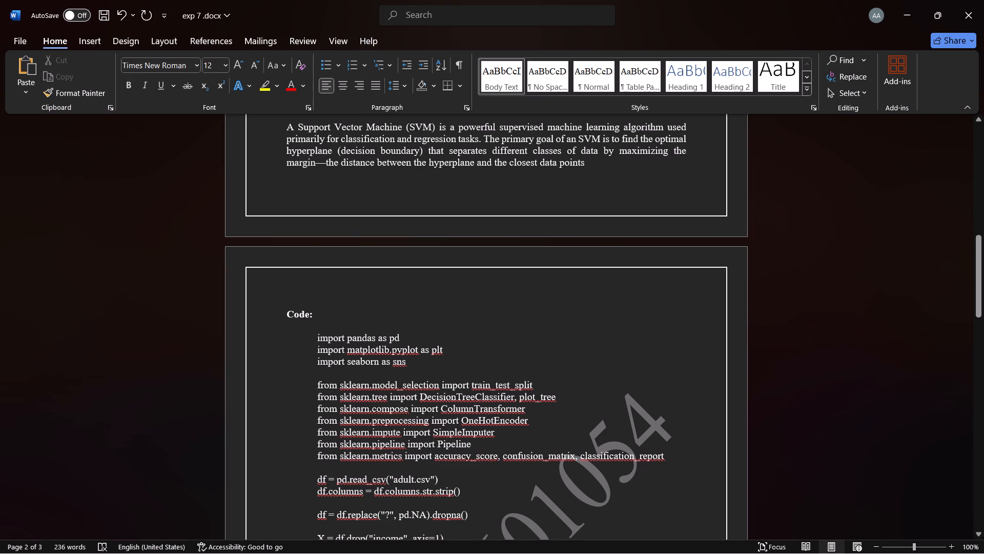
pyautogui.press('BackSpace')
pyautogui.press('space')
pyautogui.press('space')
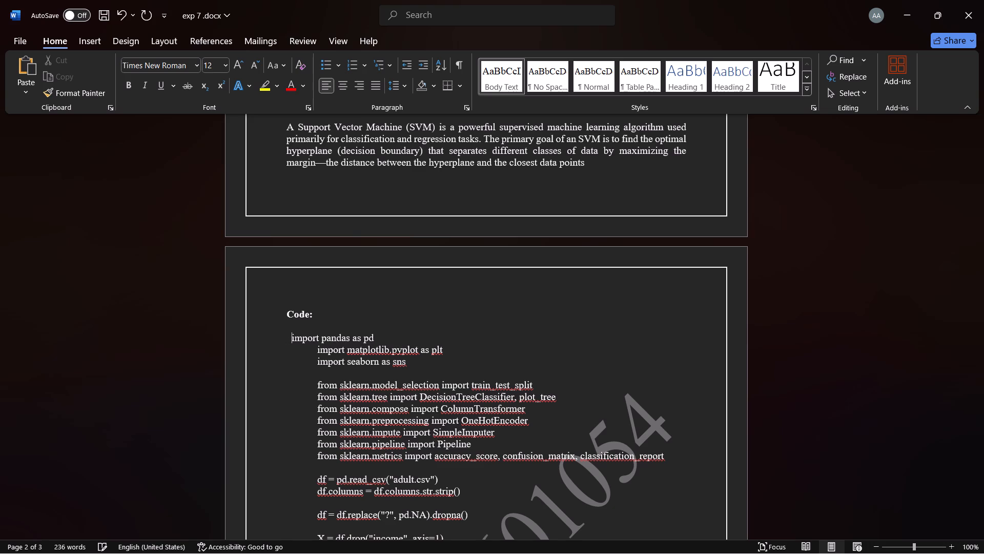
pyautogui.press('space')
pyautogui.press('space')
pyautogui.press('space')
pyautogui.press('space')
# Remove the indent of the blank line after the last plt.show(), enter "Output:" there, and add an empty line below it.
pyautogui.press('Down')
pyautogui.press('Down')
pyautogui.press('Down')
pyautogui.press('Down')
pyautogui.press('Down')
pyautogui.press('Down')
pyautogui.press('Down')
pyautogui.press('Down')
pyautogui.press('Down')
pyautogui.press('Down')
pyautogui.press('Down')
pyautogui.press('Down')
pyautogui.press('Down')
pyautogui.press('Down')
pyautogui.press('Down')
pyautogui.press('Down')
pyautogui.press('Down')
pyautogui.press('Down')
pyautogui.press('Down')
pyautogui.press('Down')
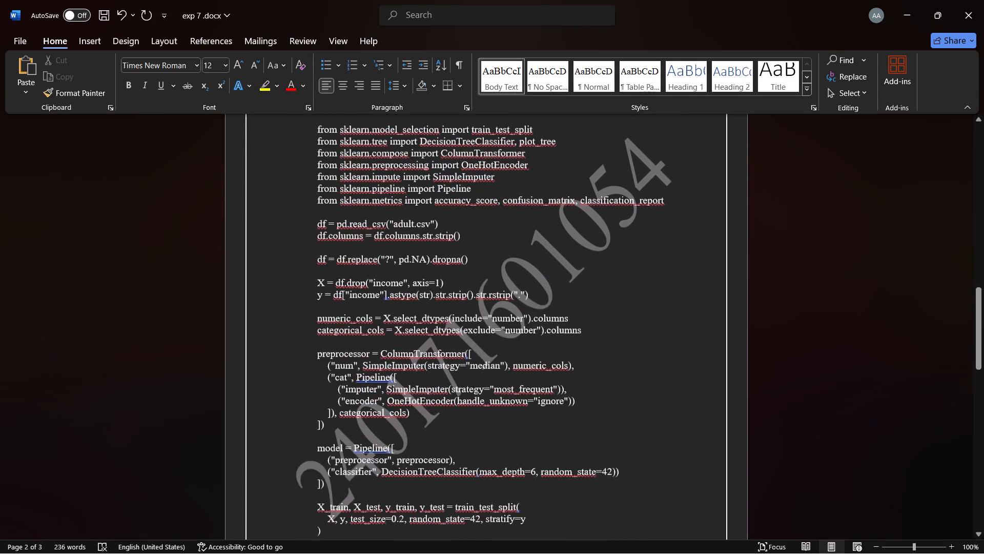
pyautogui.press('Up')
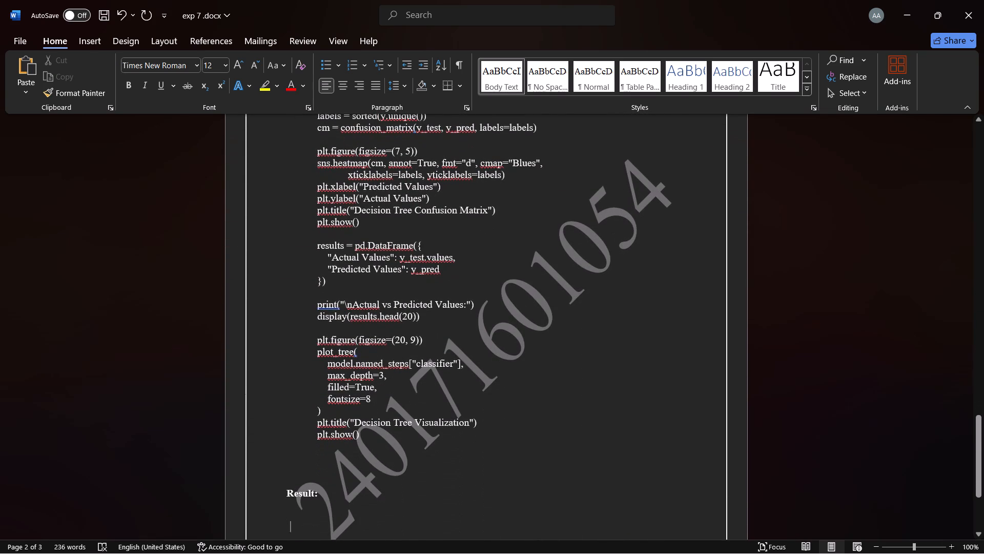
pyautogui.press('Up')
pyautogui.press('Up')
pyautogui.press('Up')
pyautogui.press('Up')
pyautogui.press('BackSpace')
pyautogui.hotkey('shift', 'o')
pyautogui.press('BackSpace')
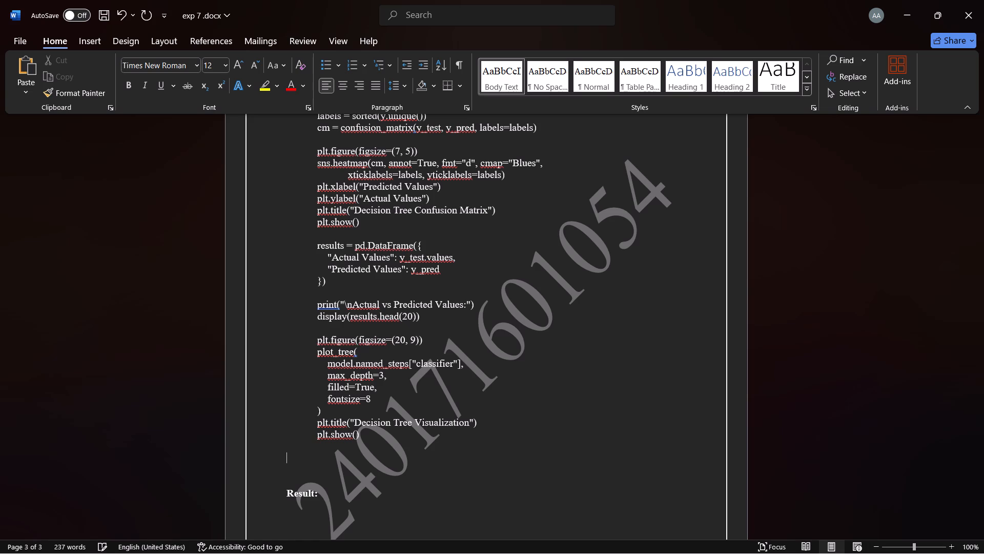
pyautogui.press('o')
pyautogui.write('utput')
pyautogui.hotkey('shift', ':')
pyautogui.press('Return')
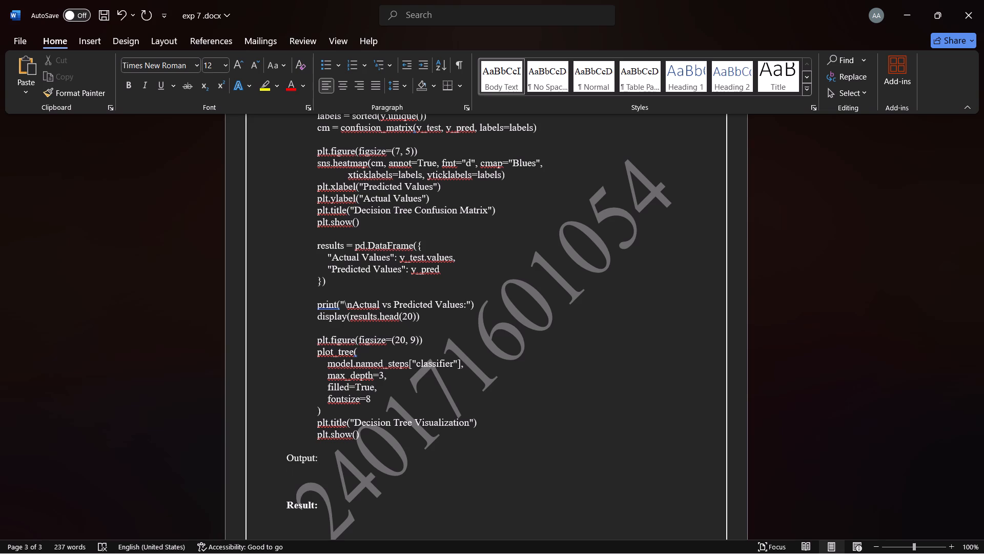
# Insert a picture on the empty line beneath the new "Output:" heading, above the Result section.
pyautogui.click(93, 33)
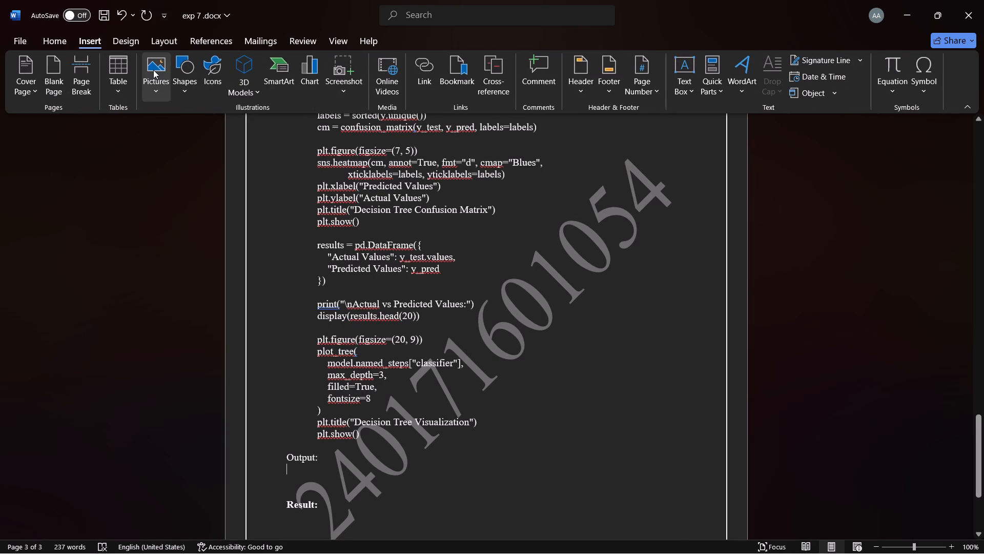
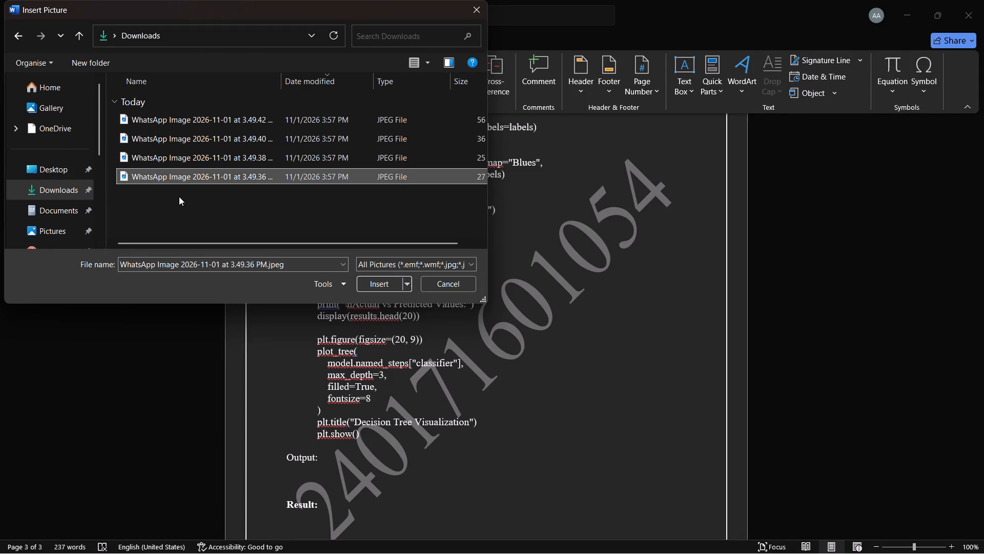
# Select all four WhatsApp JPEG images dated today in the Downloads folder and insert them beneath the "Output:" heading.
pyautogui.moveTo(179, 196); pyautogui.dragTo(168, 124)
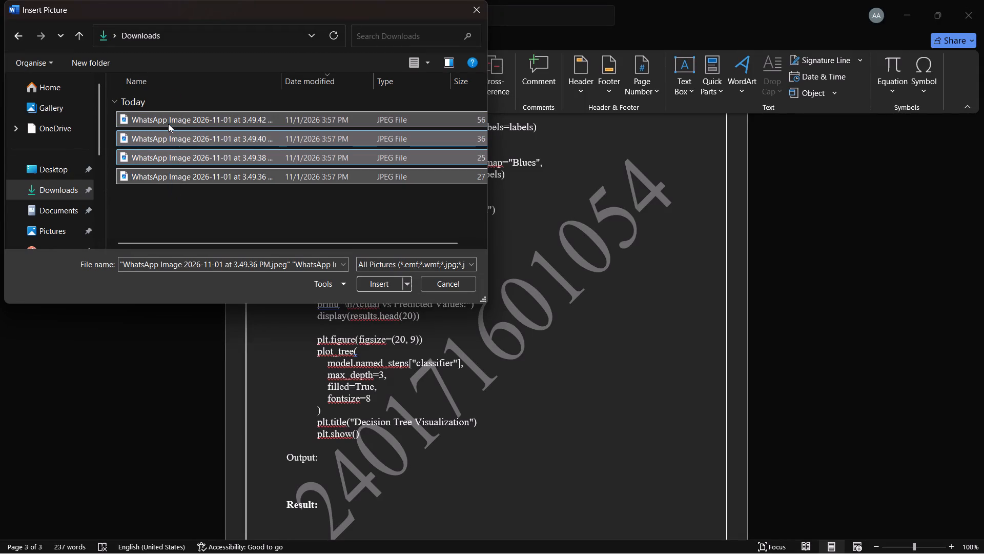
pyautogui.press('Return')
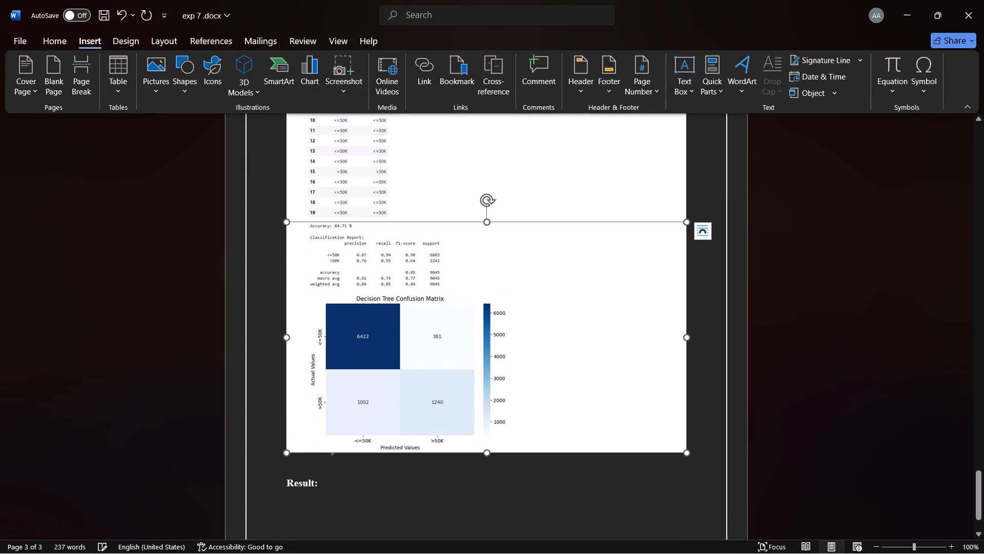
# Examine the order and page placement of the newly inserted output images between the "Output:" heading and the Result section.
pyautogui.scroll(5, 281, 318)
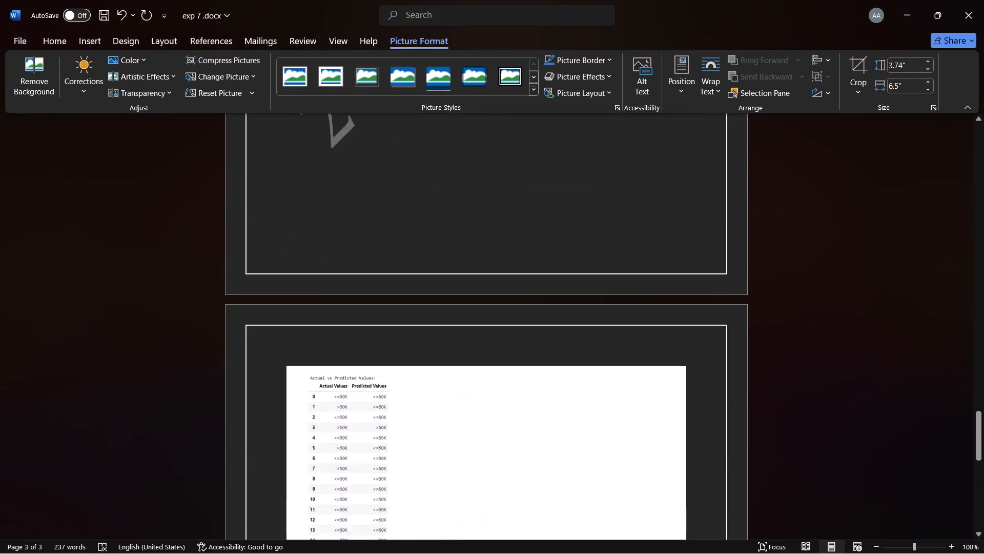
pyautogui.scroll(1, 281, 318)
pyautogui.scroll(-4, 281, 318)
pyautogui.scroll(1, 281, 318)
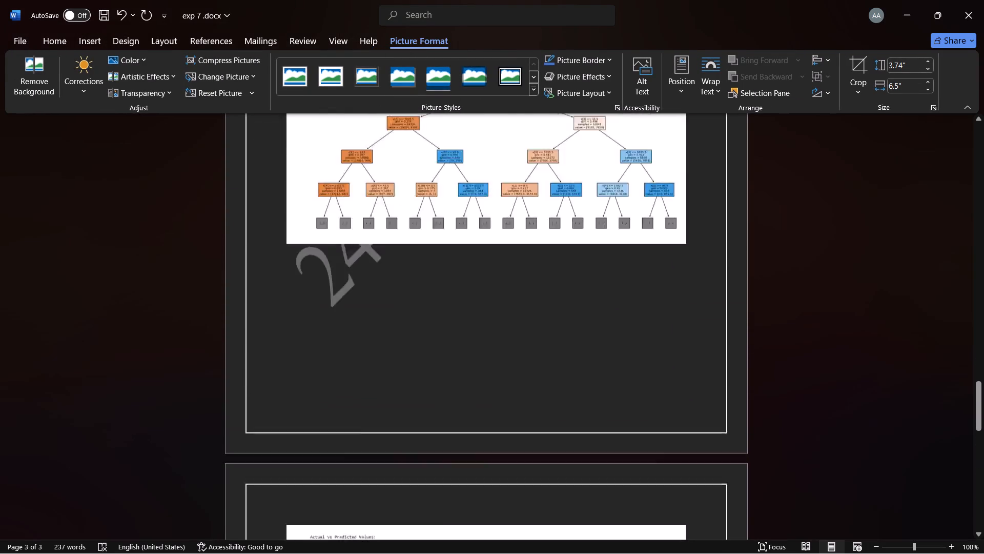
pyautogui.scroll(1, 281, 318)
pyautogui.scroll(-2, 281, 318)
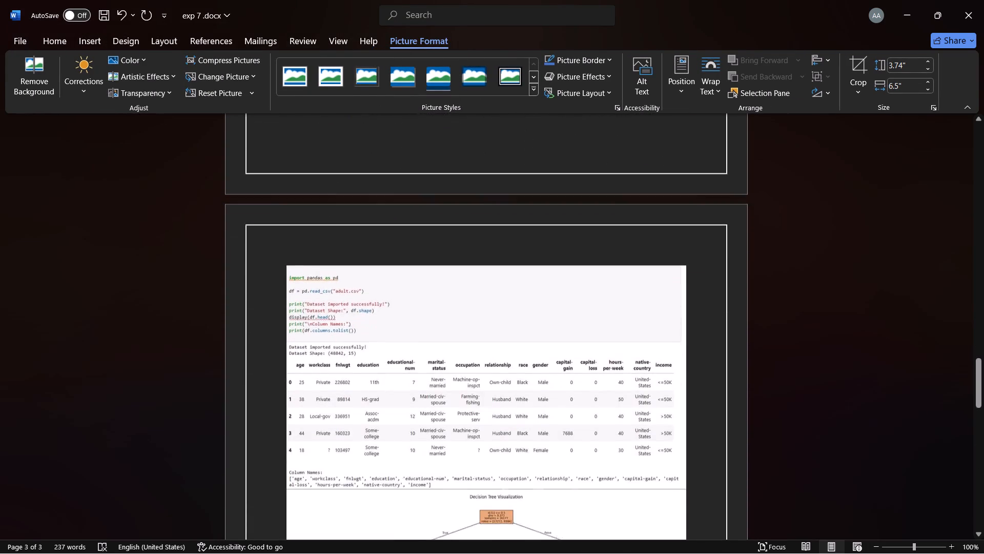
pyautogui.scroll(-1, 281, 318)
pyautogui.scroll(1, 281, 318)
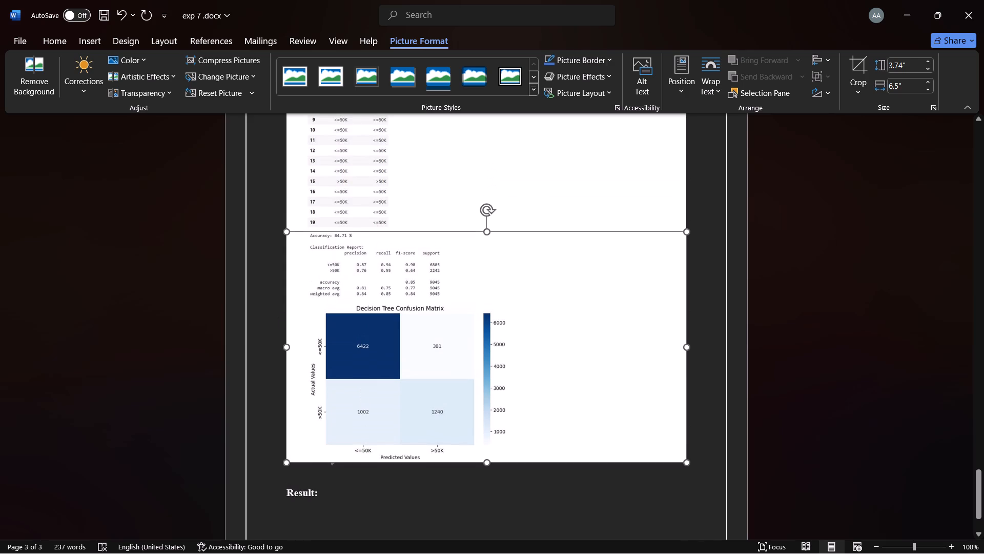
pyautogui.scroll(4, 376, 338)
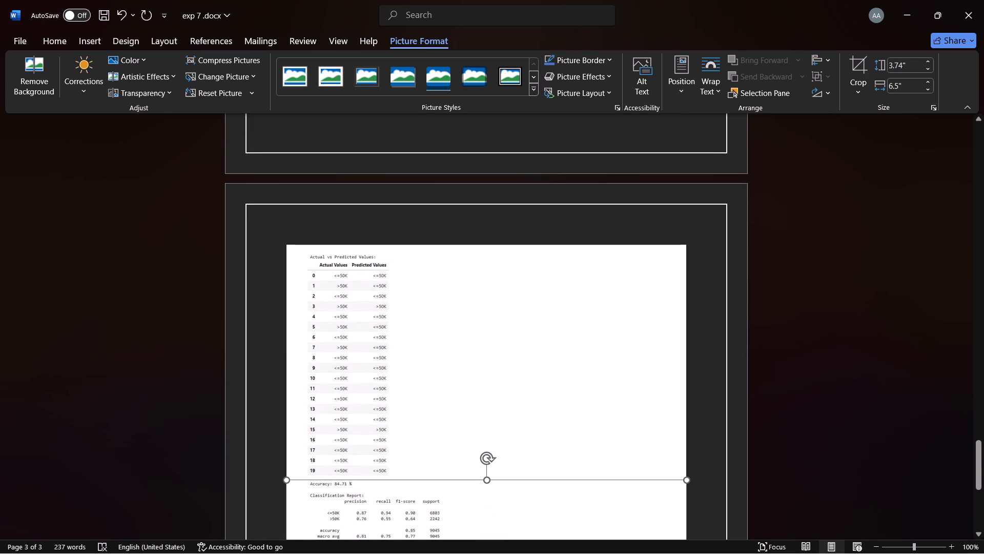
# Move the accuracy report and confusion matrix picture above the Actual vs Predicted Values table picture.
pyautogui.moveTo(432, 519); pyautogui.dragTo(419, 401)
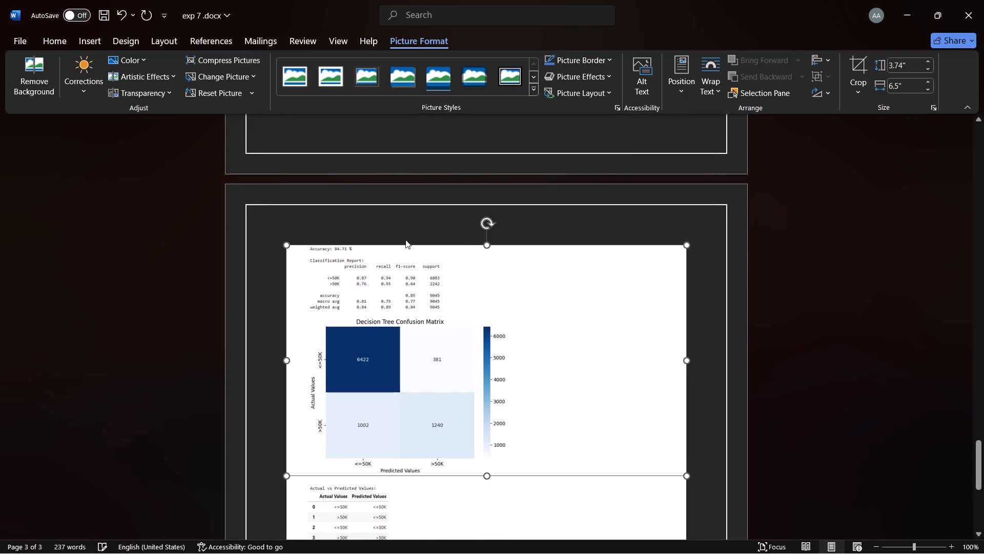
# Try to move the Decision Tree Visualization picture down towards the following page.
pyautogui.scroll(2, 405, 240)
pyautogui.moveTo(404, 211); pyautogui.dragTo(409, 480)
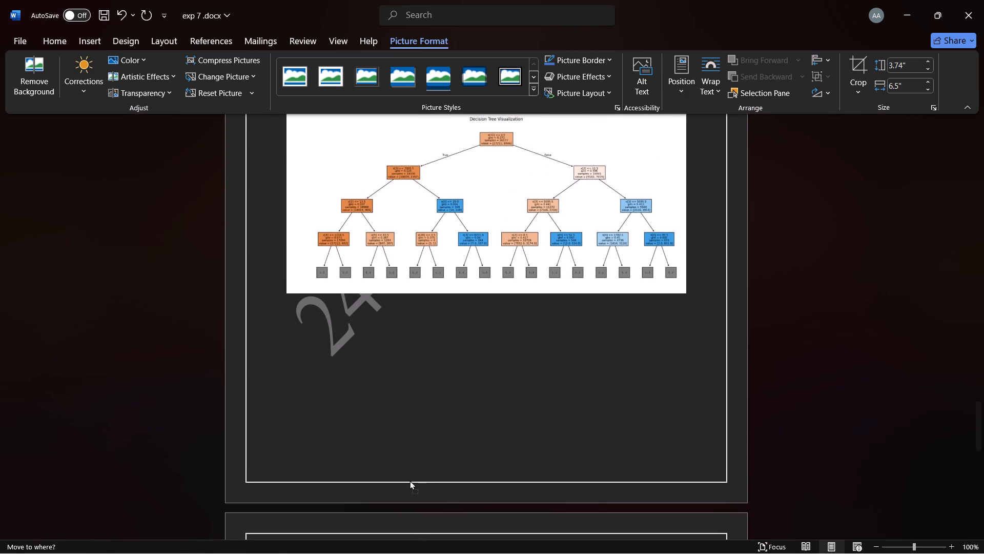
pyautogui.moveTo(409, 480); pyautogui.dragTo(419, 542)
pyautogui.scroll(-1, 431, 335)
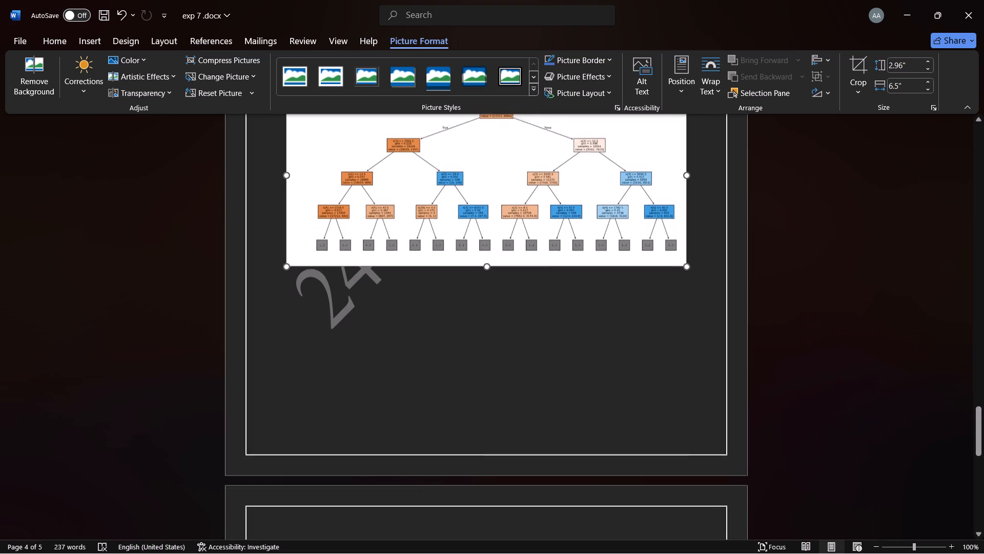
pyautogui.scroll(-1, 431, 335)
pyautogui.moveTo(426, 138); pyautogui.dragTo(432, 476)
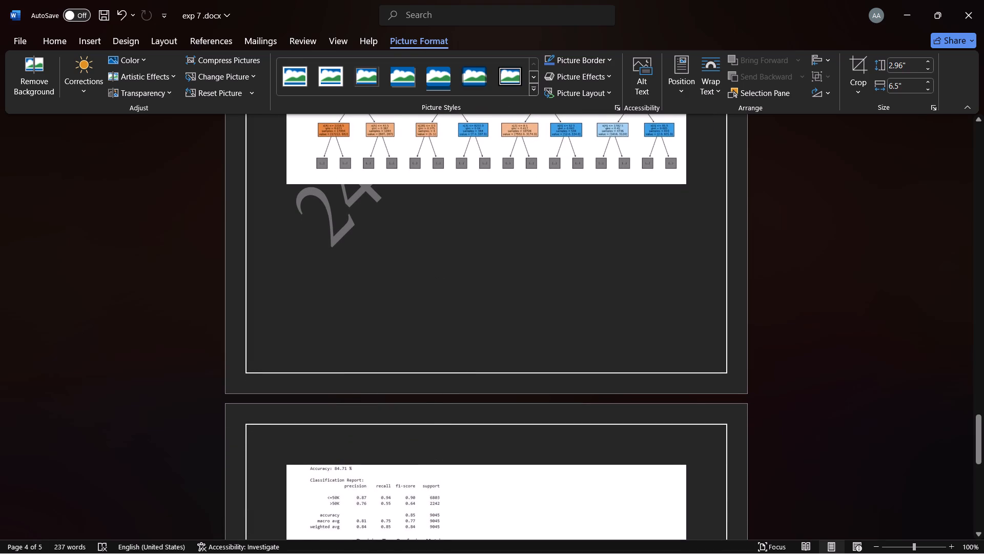
# Move the accuracy report and confusion matrix picture up to directly below the dataset picture, before the decision tree.
pyautogui.moveTo(434, 487); pyautogui.dragTo(415, 140)
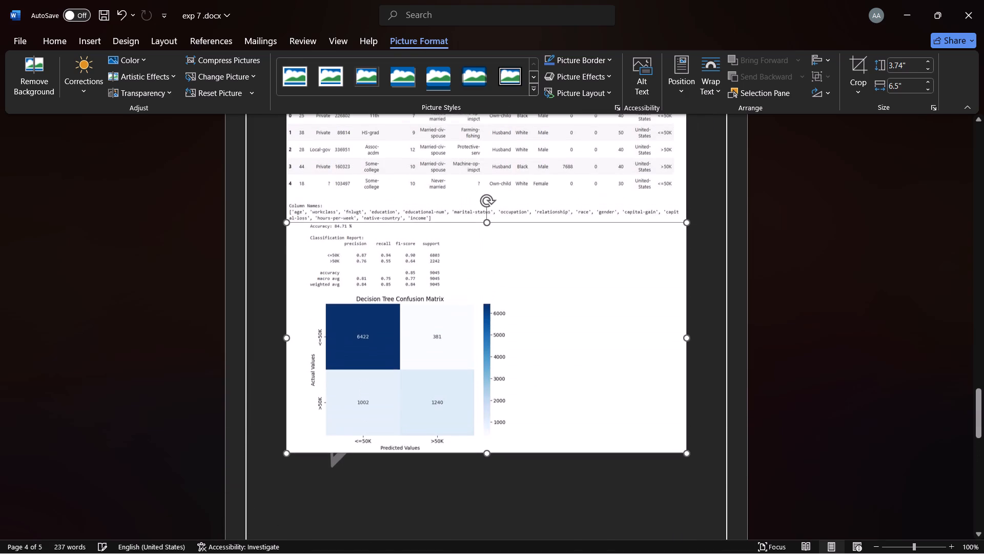
# Move the Actual vs Predicted Values table picture above the Decision Tree Visualization picture.
pyautogui.scroll(-5, 438, 345)
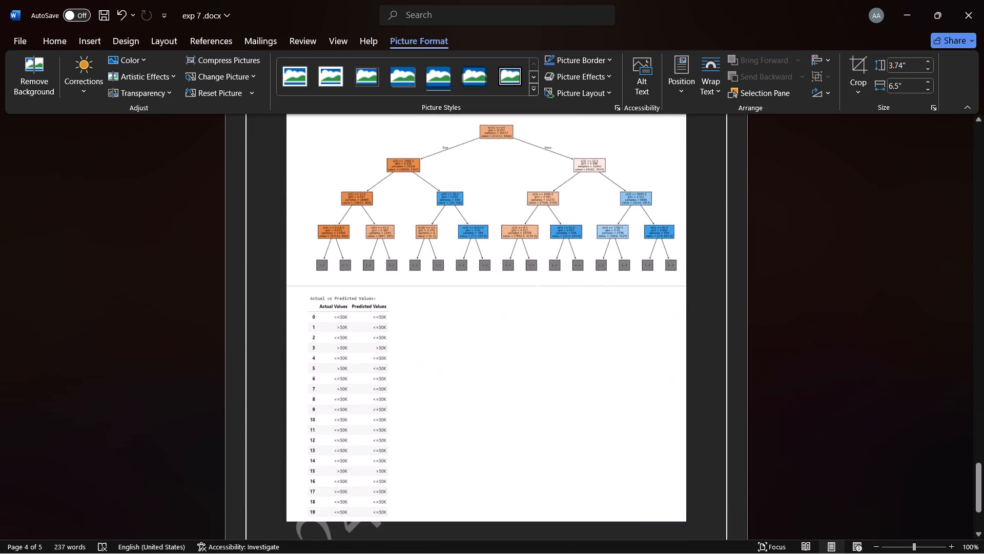
pyautogui.scroll(-1, 438, 345)
pyautogui.moveTo(419, 311); pyautogui.dragTo(390, 176)
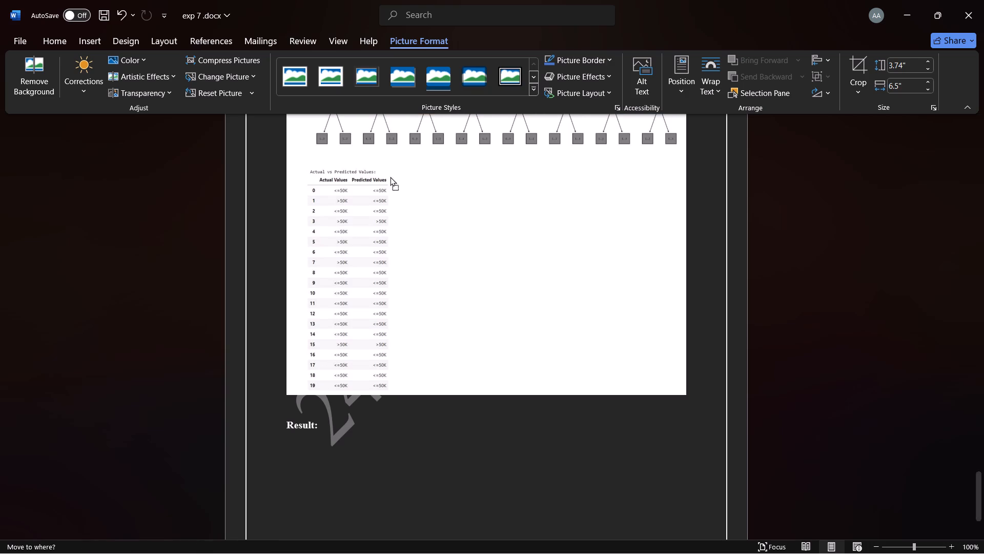
pyautogui.moveTo(390, 176); pyautogui.dragTo(388, 126)
# Insert 14 blank lines before the "Output:" heading to push it onto the next page with its pictures.
pyautogui.scroll(4, 393, 325)
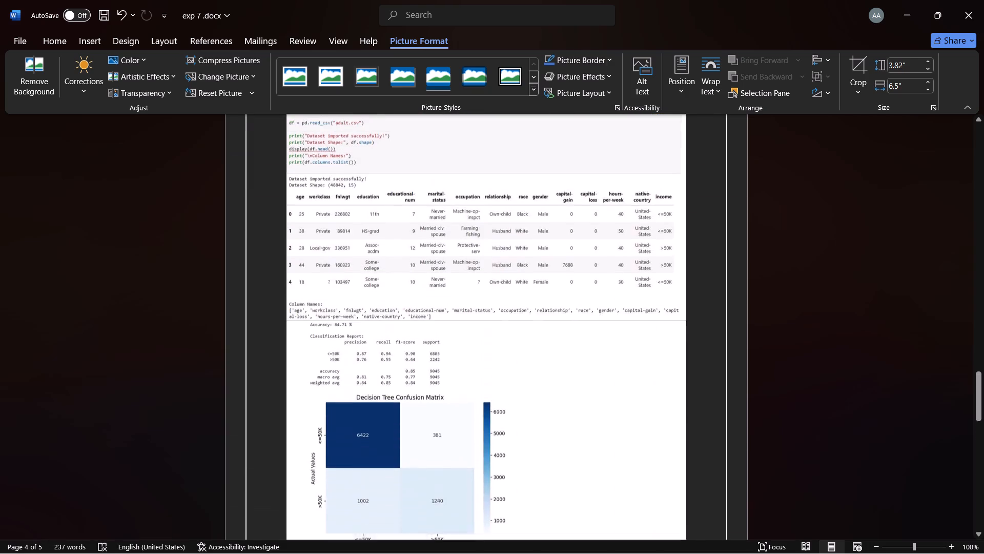
pyautogui.scroll(3, 393, 325)
pyautogui.click(393, 325)
pyautogui.scroll(1, 393, 325)
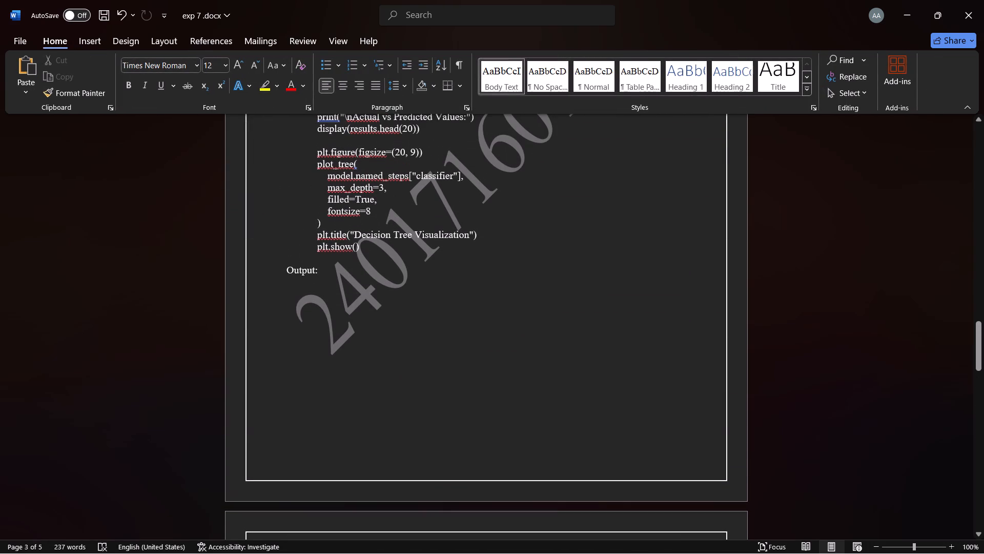
pyautogui.click(284, 269)
pyautogui.press('Return')
pyautogui.press('Return')
pyautogui.press('Return')
pyautogui.press('Return')
pyautogui.press('Return')
pyautogui.press('Return')
pyautogui.press('Return')
pyautogui.press('Return')
pyautogui.press('Return')
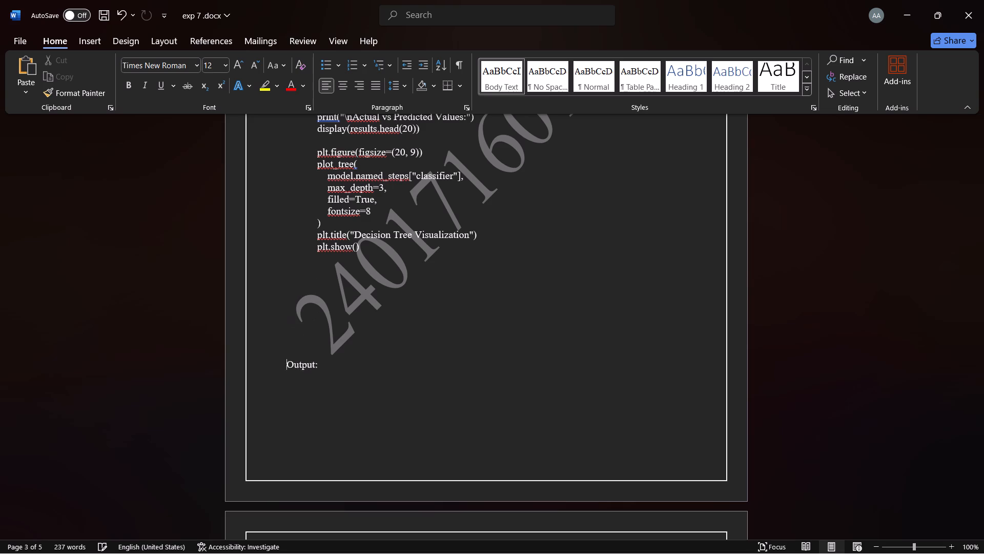
pyautogui.press('Return')
pyautogui.press('Return')
pyautogui.press('Return')
pyautogui.press('Return')
pyautogui.press('Return')
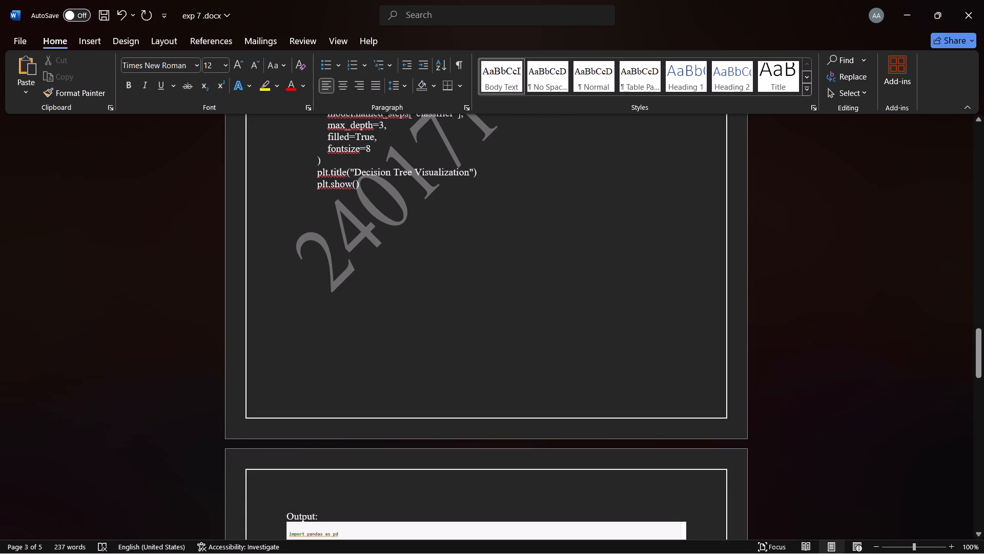
# Add an empty line between the "Output:" heading and the first picture.
pyautogui.click(358, 512)
pyautogui.press('Return')
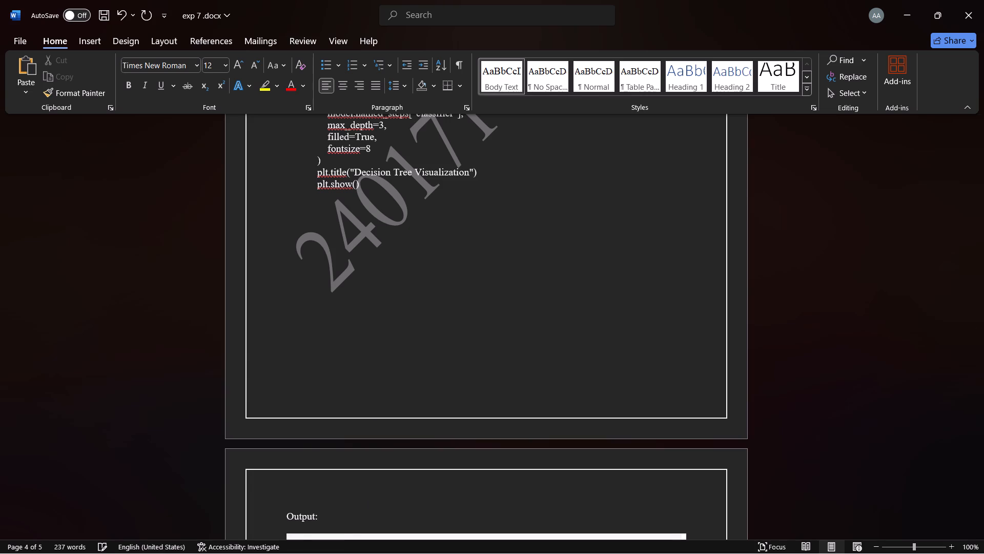
# Add two empty lines above the "Result:" heading, below the decision tree picture.
pyautogui.scroll(-8, 358, 512)
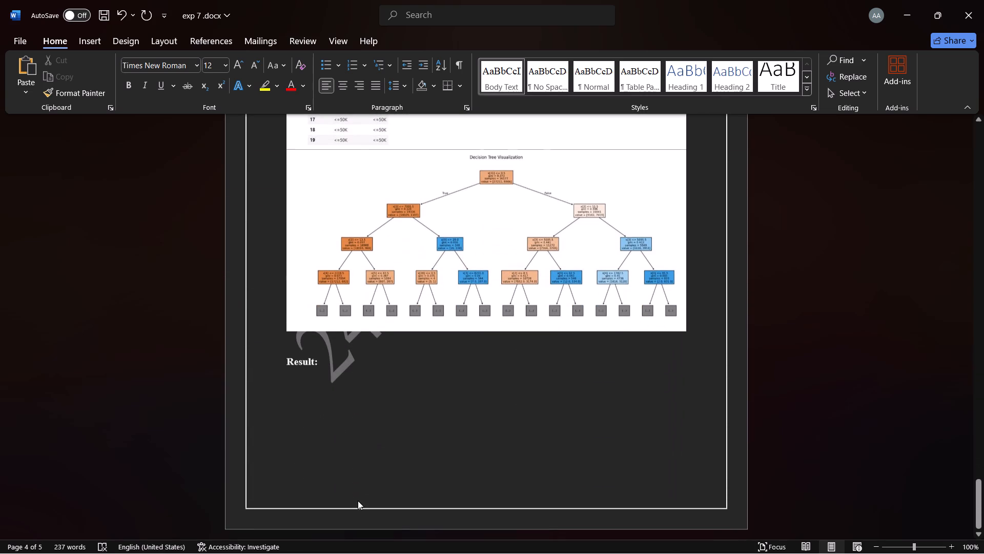
pyautogui.scroll(-1, 358, 501)
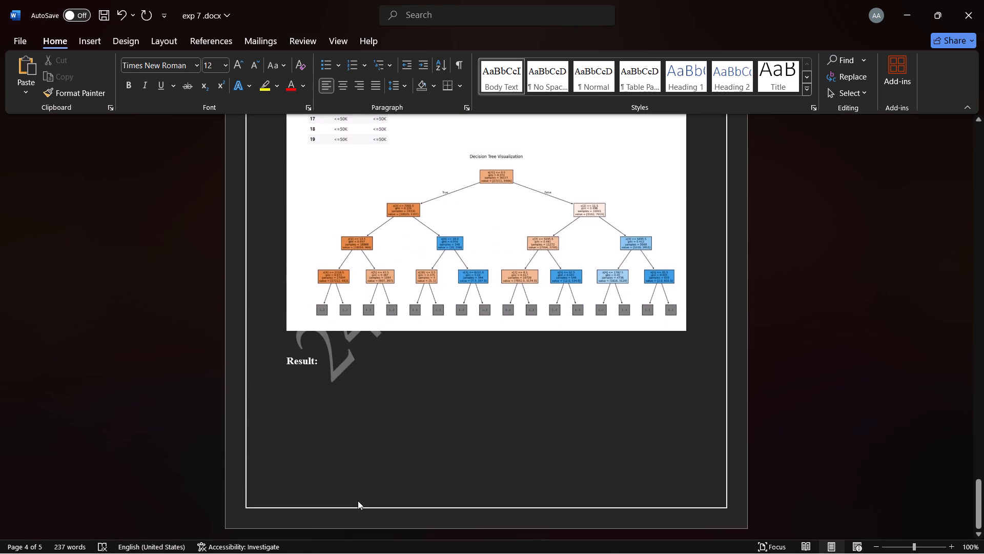
pyautogui.scroll(-3, 358, 501)
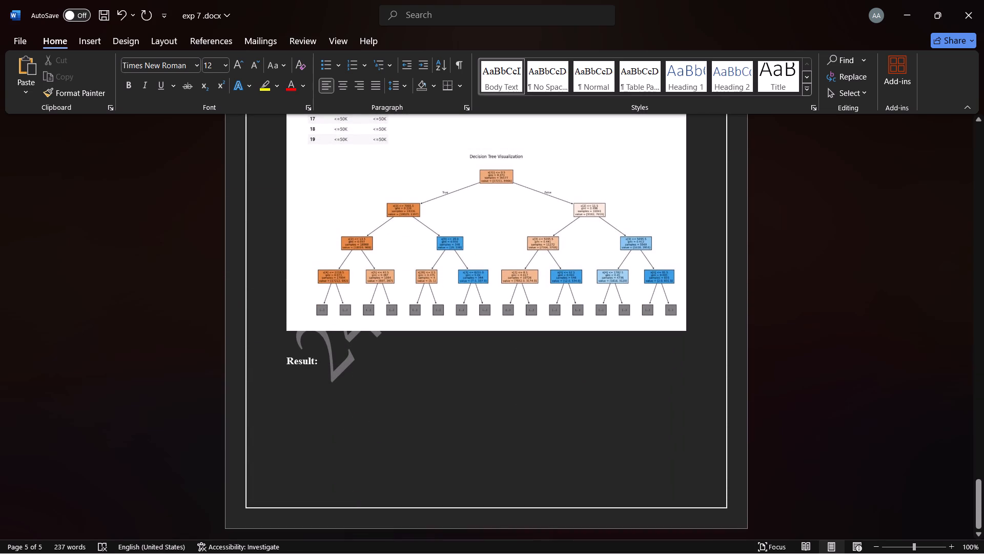
pyautogui.click(282, 358)
pyautogui.press('Return')
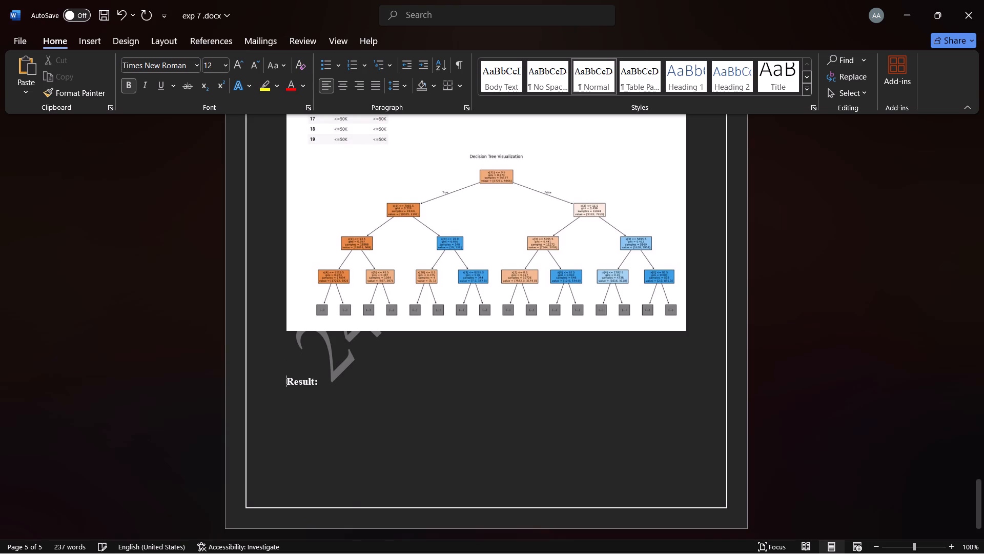
pyautogui.press('Return')
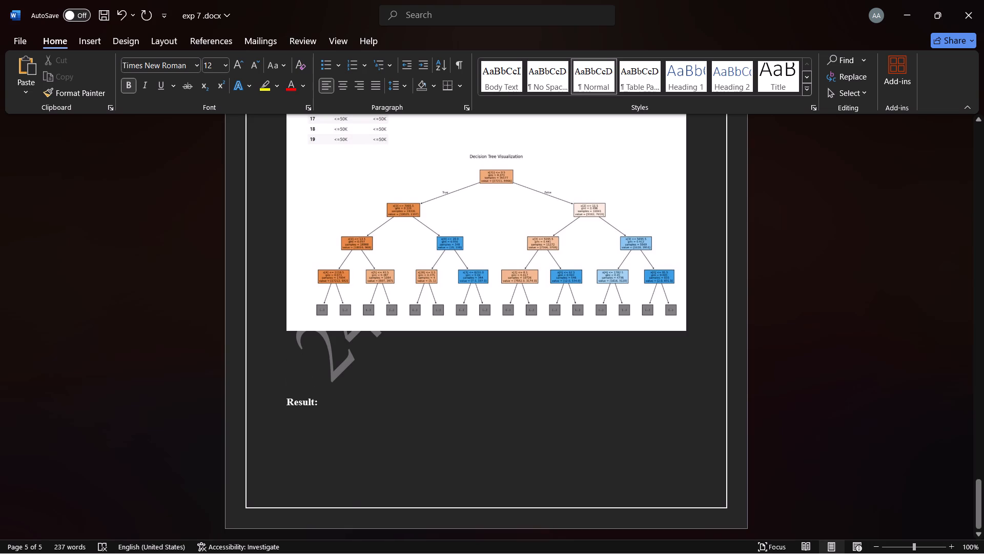
# Review the layout of the output pages and the code section back up to the first page.
pyautogui.scroll(6, 386, 328)
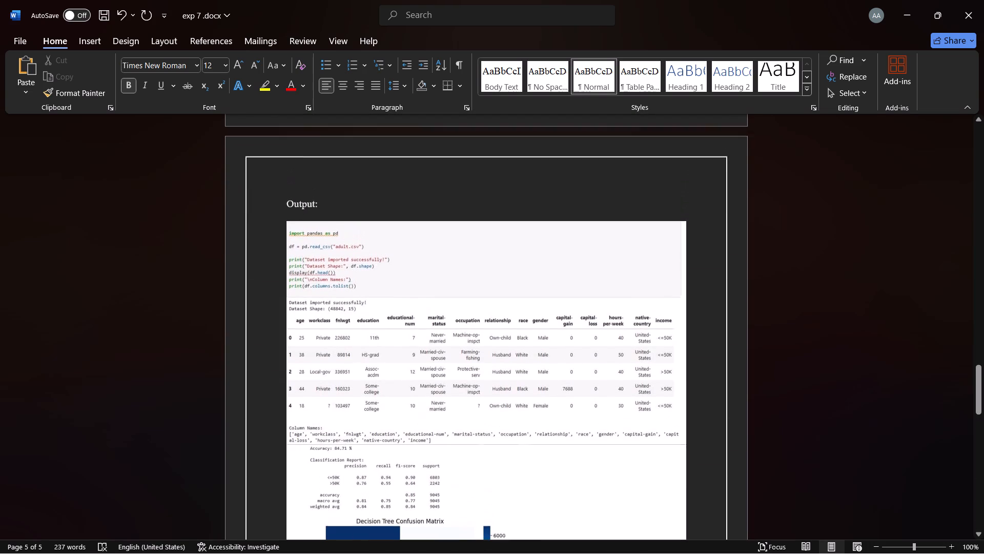
pyautogui.scroll(3, 386, 328)
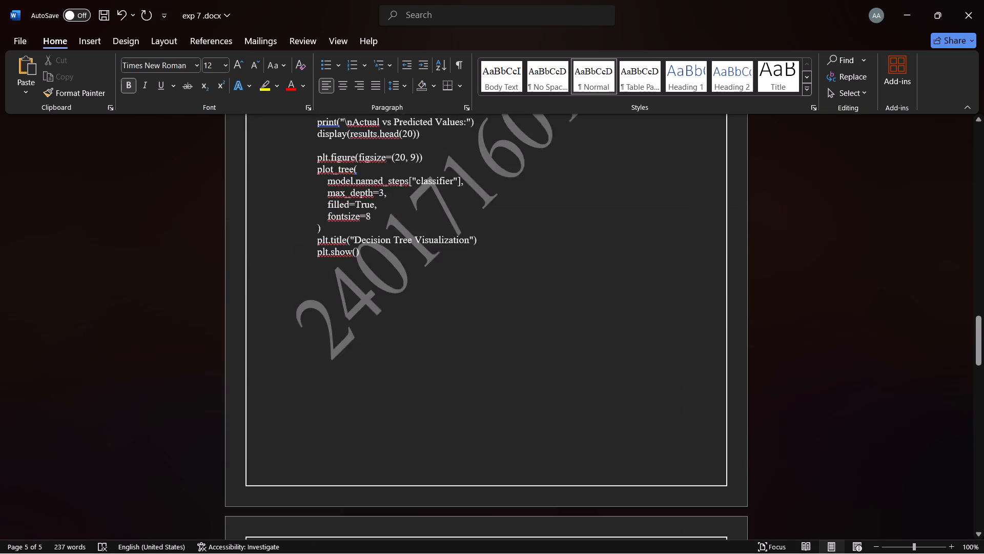
pyautogui.scroll(5, 386, 328)
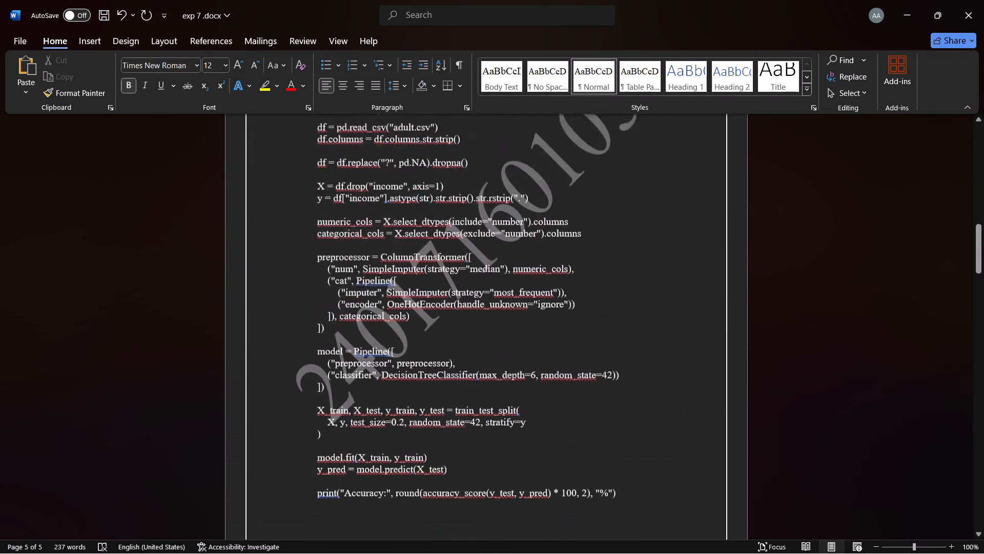
pyautogui.scroll(5, 386, 328)
pyautogui.scroll(-9, 386, 328)
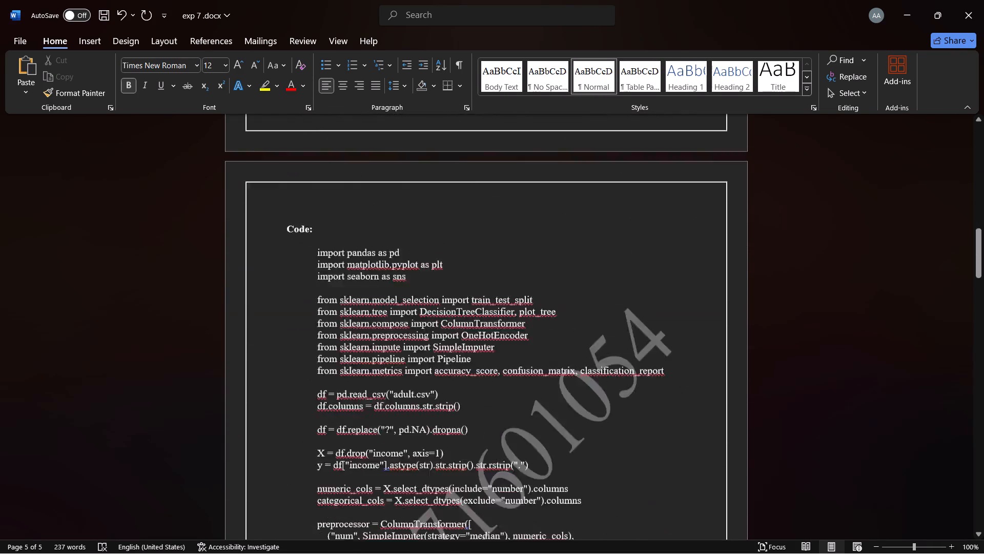
pyautogui.scroll(-9, 386, 328)
pyautogui.scroll(14, 386, 328)
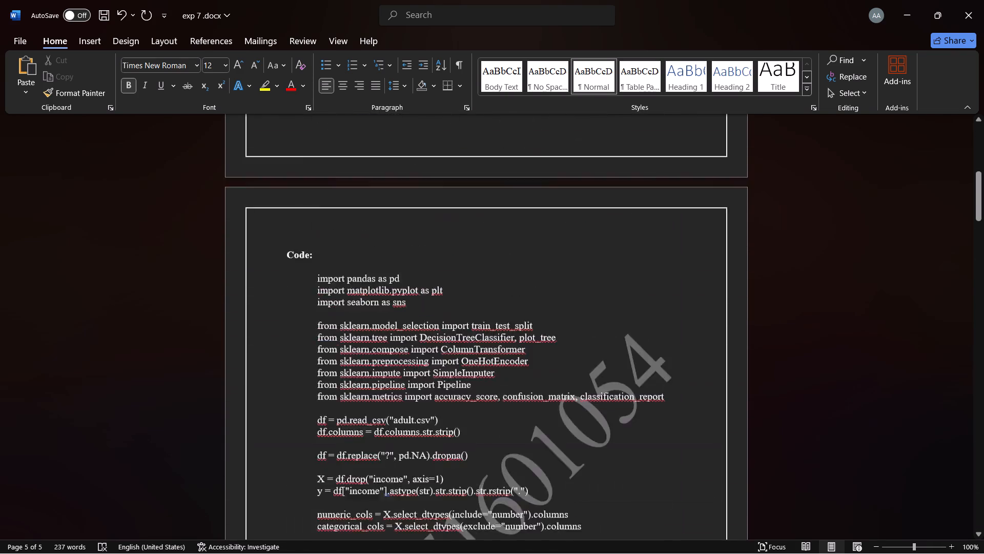
pyautogui.scroll(6, 386, 328)
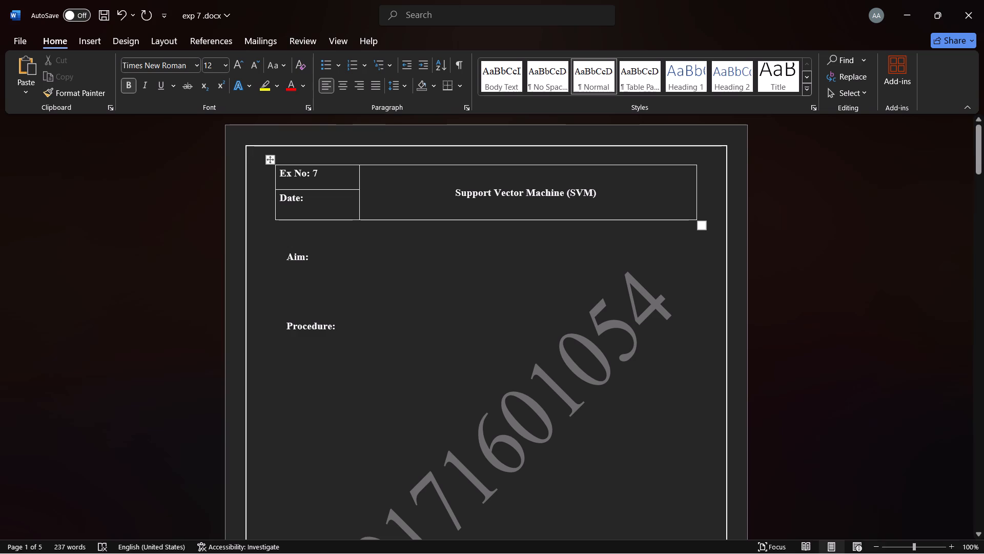
# Replace the experiment title "Support Vector Machine (SVM)" in the header table with "Decision Trees".
pyautogui.click(609, 192)
pyautogui.press('BackSpace')
pyautogui.press('BackSpace')
pyautogui.press('BackSpace')
pyautogui.press('BackSpace')
pyautogui.press('BackSpace')
pyautogui.press('BackSpace')
pyautogui.press('BackSpace')
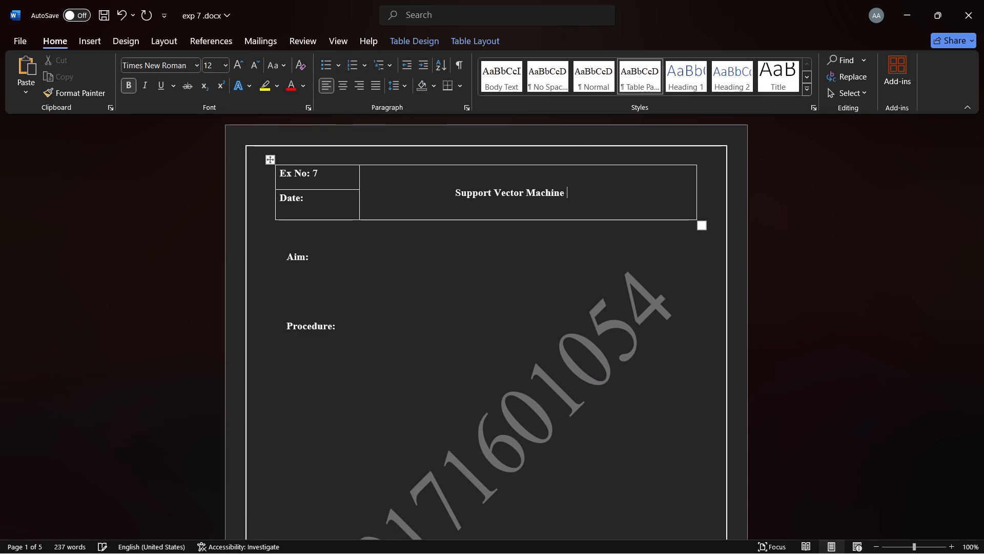
pyautogui.press('BackSpace')
pyautogui.press('BackSpace')
pyautogui.press('BackSpace')
pyautogui.press('BackSpace')
pyautogui.press('BackSpace')
pyautogui.press('BackSpace')
pyautogui.press('BackSpace')
pyautogui.press('BackSpace')
pyautogui.press('BackSpace')
pyautogui.press('BackSpace')
pyautogui.press('BackSpace')
pyautogui.press('BackSpace')
pyautogui.press('BackSpace')
pyautogui.press('BackSpace')
pyautogui.press('BackSpace')
pyautogui.press('BackSpace')
pyautogui.press('BackSpace')
pyautogui.press('BackSpace')
pyautogui.press('BackSpace')
pyautogui.press('BackSpace')
pyautogui.press('BackSpace')
pyautogui.press('BackSpace')
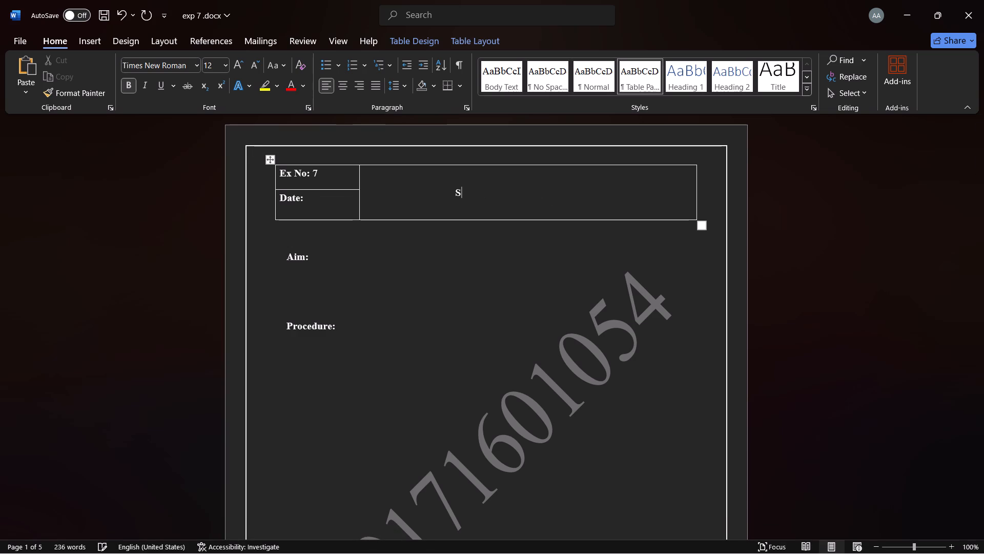
pyautogui.press('BackSpace')
pyautogui.write('De')
pyautogui.write('cisionn')
pyautogui.press('BackSpace')
pyautogui.press('space')
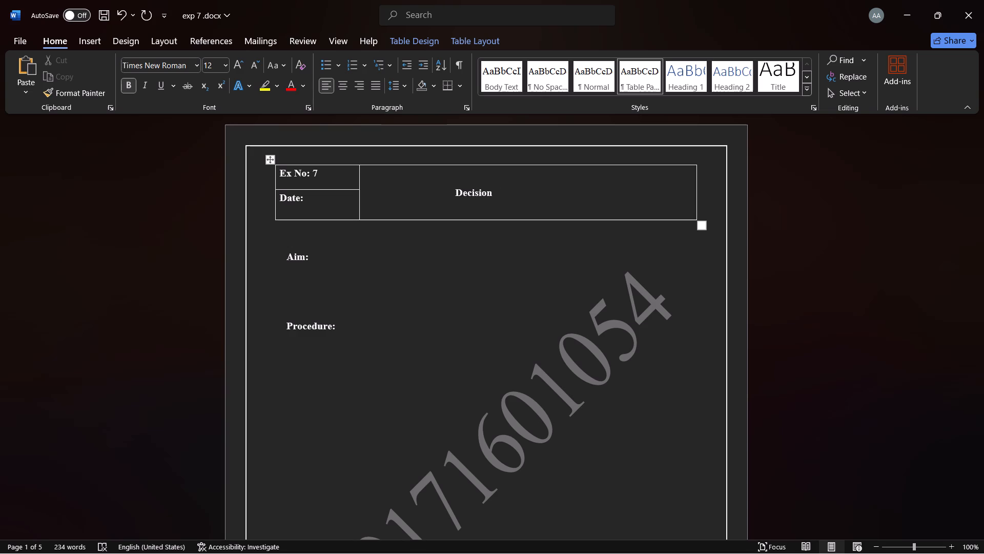
pyautogui.write('Tre')
pyautogui.write('ss')
pyautogui.press('BackSpace')
pyautogui.press('BackSpace')
pyautogui.write('es')
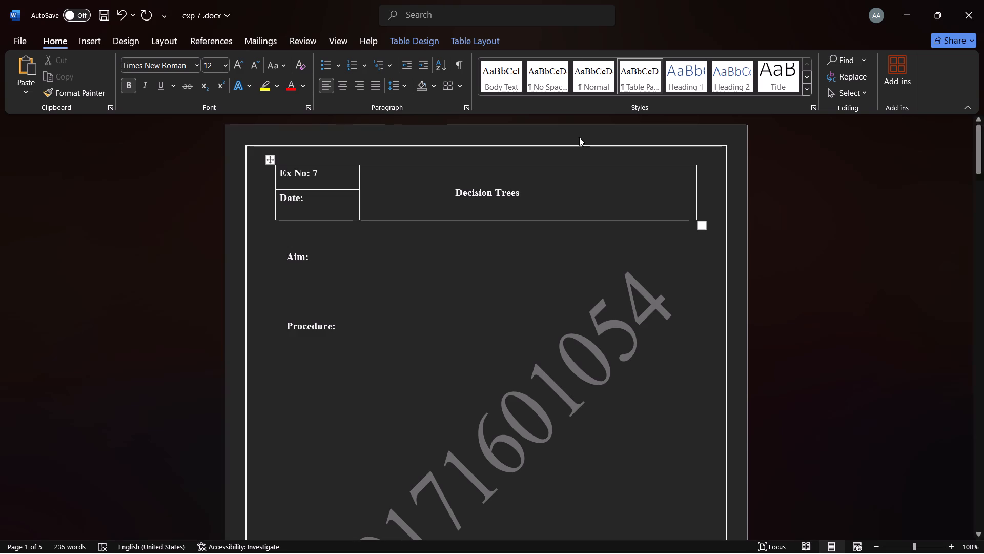
# Centre the "Decision Trees" title within its table cell.
pyautogui.click(339, 88)
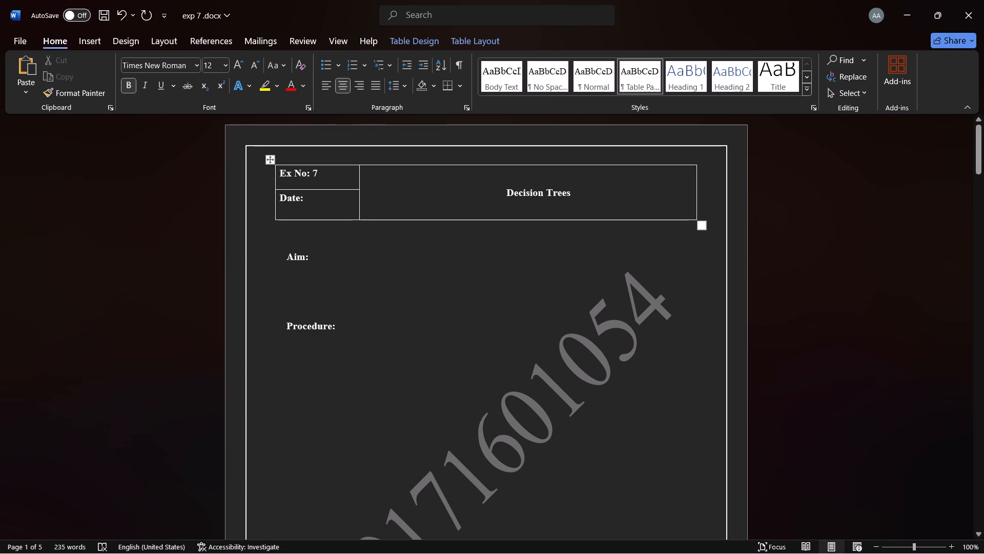
# Retype the experiment title in the header table in capitals as "DECISION TREES".
pyautogui.moveTo(577, 194); pyautogui.dragTo(496, 209)
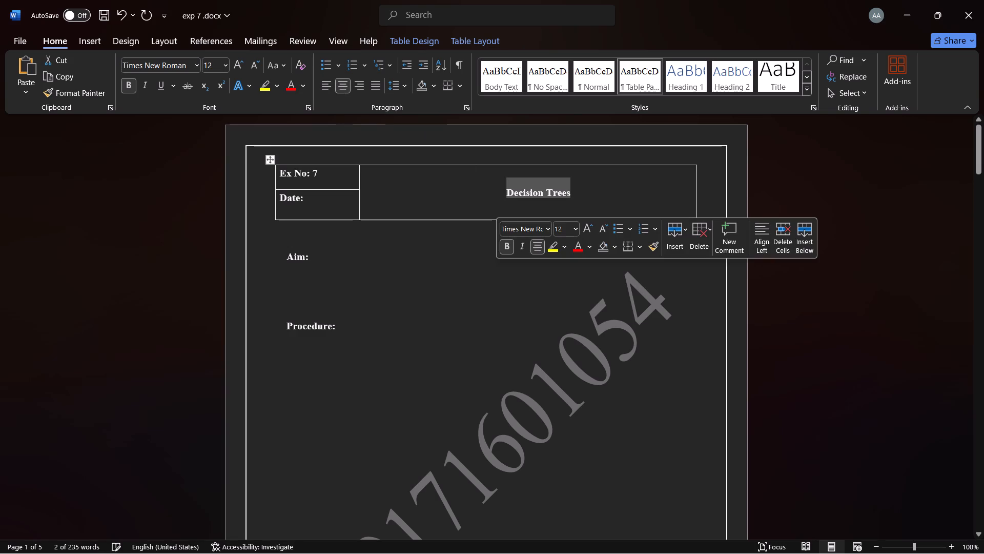
pyautogui.press('BackSpace')
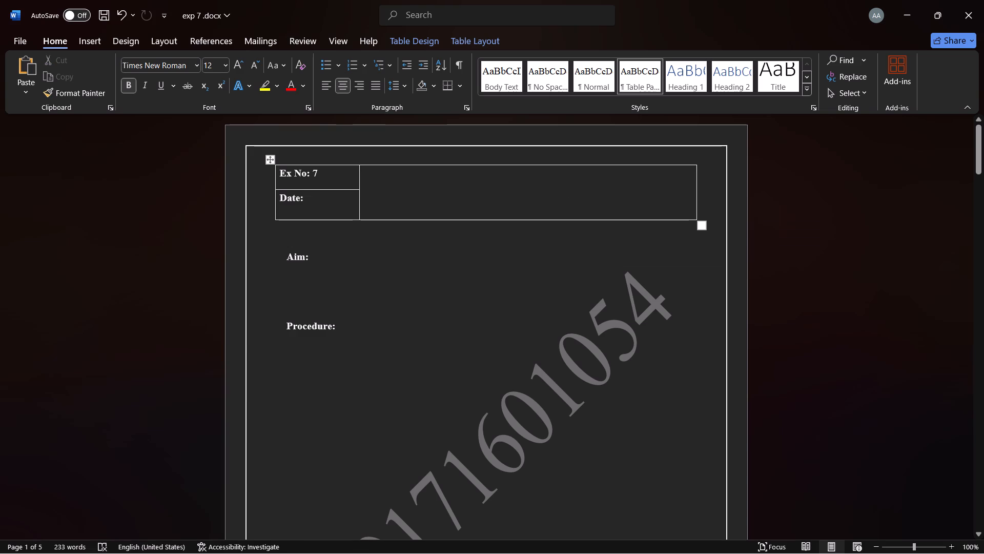
pyautogui.write('DESI')
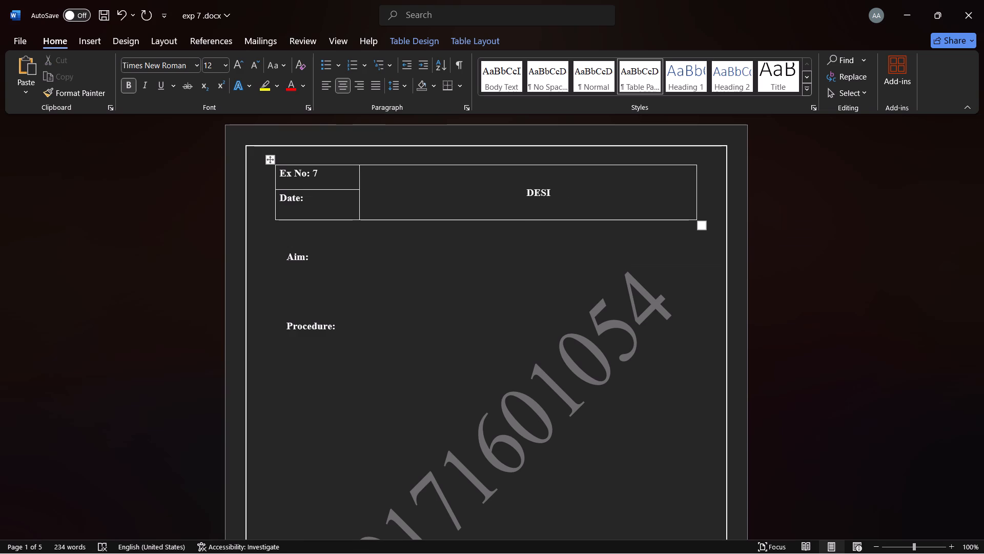
pyautogui.press('BackSpace')
pyautogui.press('BackSpace')
pyautogui.write('CISIONN')
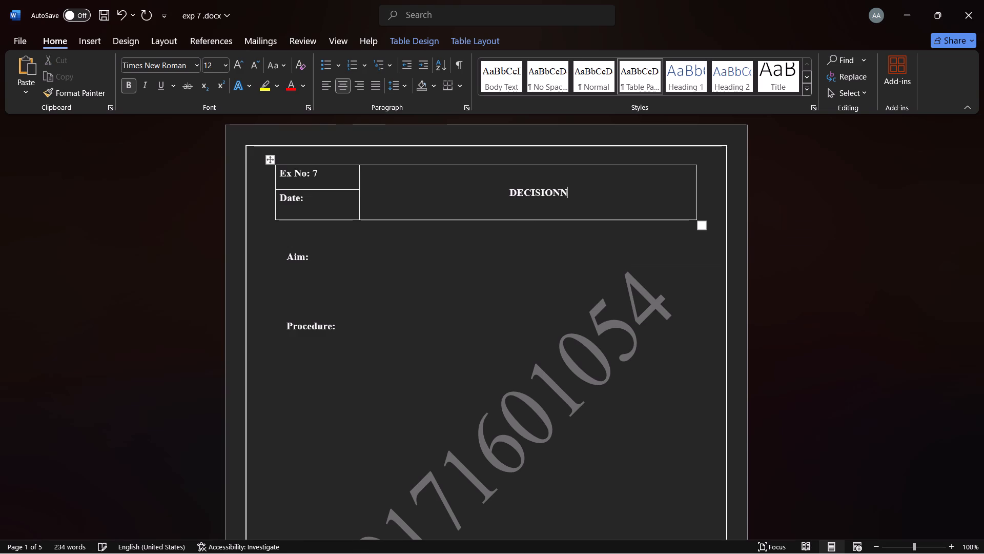
pyautogui.press('space')
pyautogui.press('BackSpace')
pyautogui.press('BackSpace')
pyautogui.press('space')
pyautogui.write('TRESS\\\\')
pyautogui.press('BackSpace')
pyautogui.press('BackSpace')
pyautogui.press('BackSpace')
pyautogui.press('BackSpace')
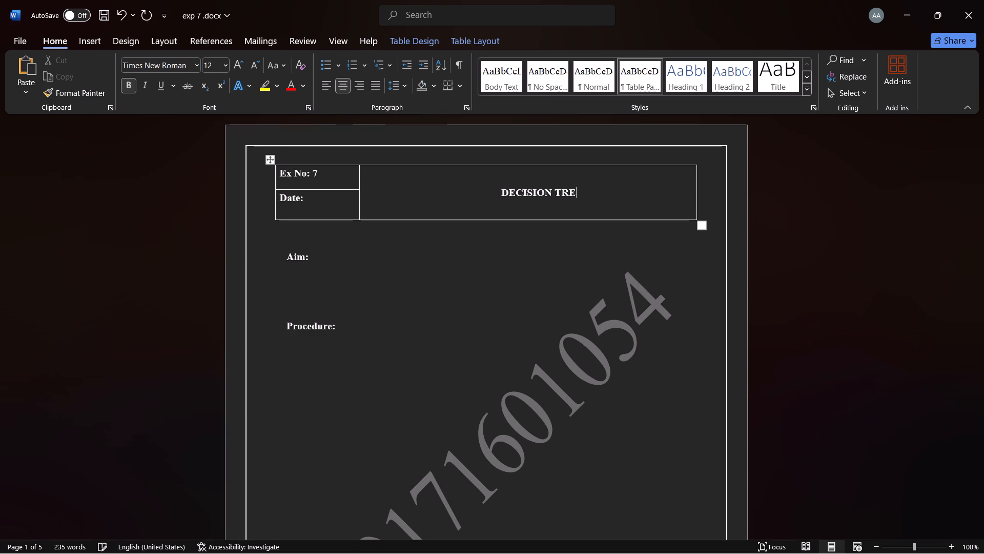
pyautogui.write('ES')
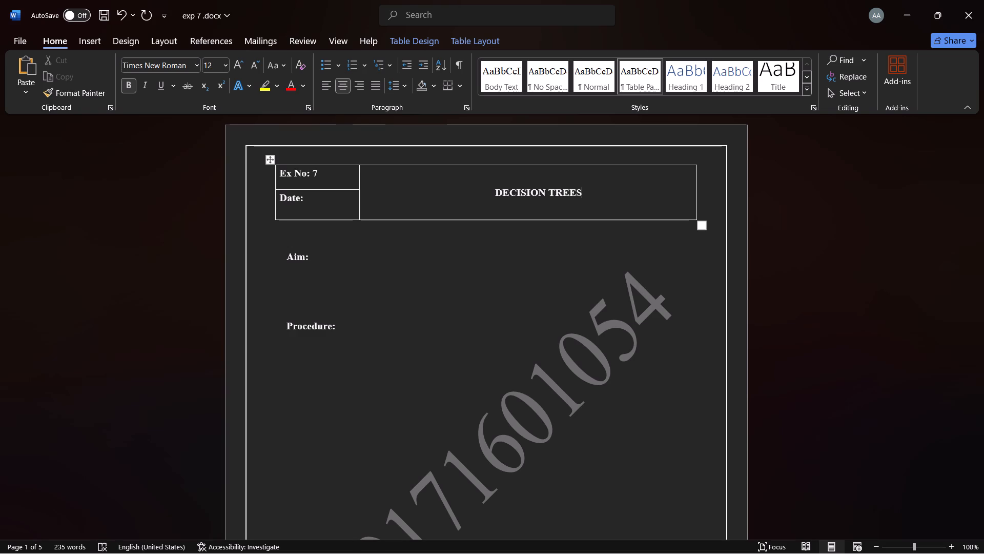
# Change the experiment number in the header table to "Ex No: 6".
pyautogui.click(342, 169)
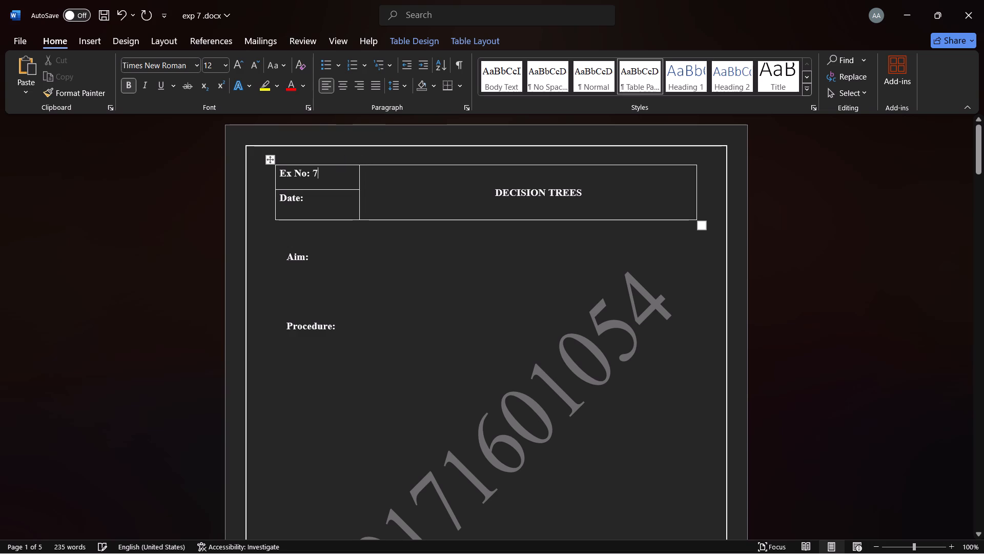
pyautogui.press('BackSpace')
pyautogui.press('6')
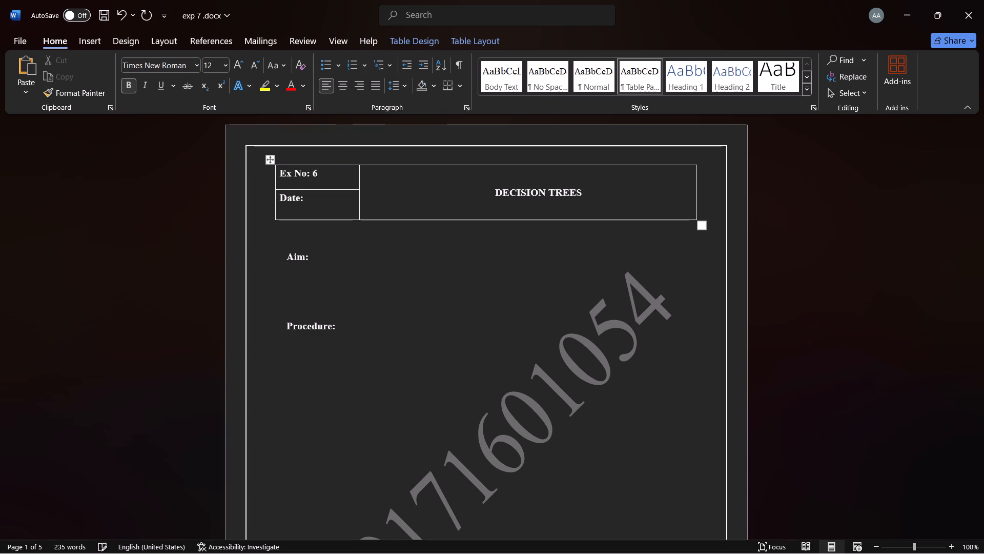
# Save the edited document under its current file name.
pyautogui.click(24, 46)
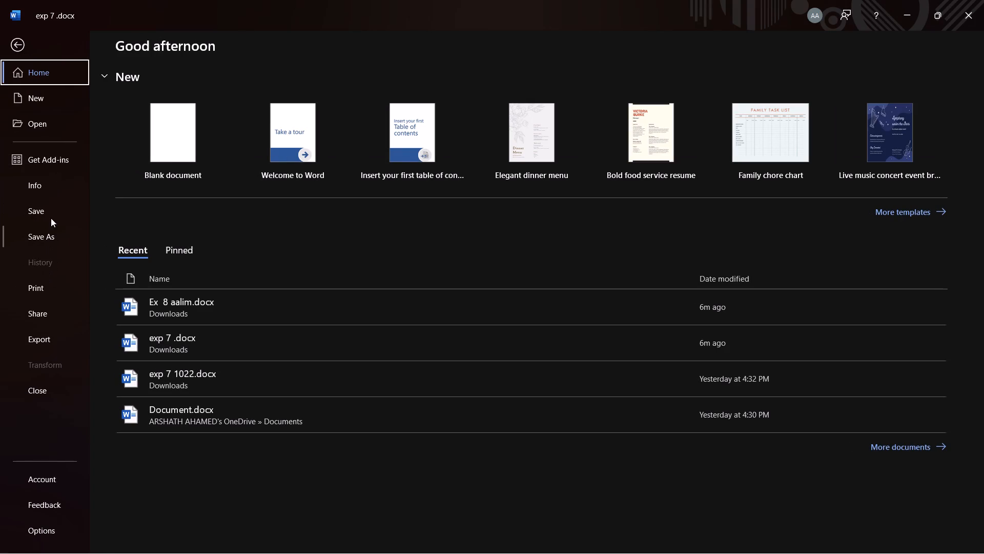
pyautogui.click(51, 218)
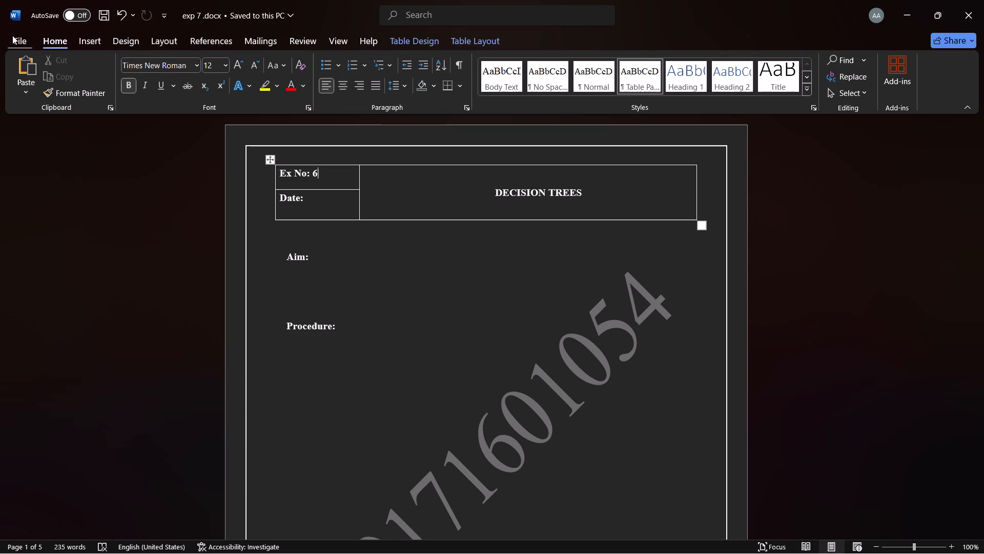
# Save a copy of the document as a Word file named "exp 6 .docx" in the Downloads folder.
pyautogui.click(16, 35)
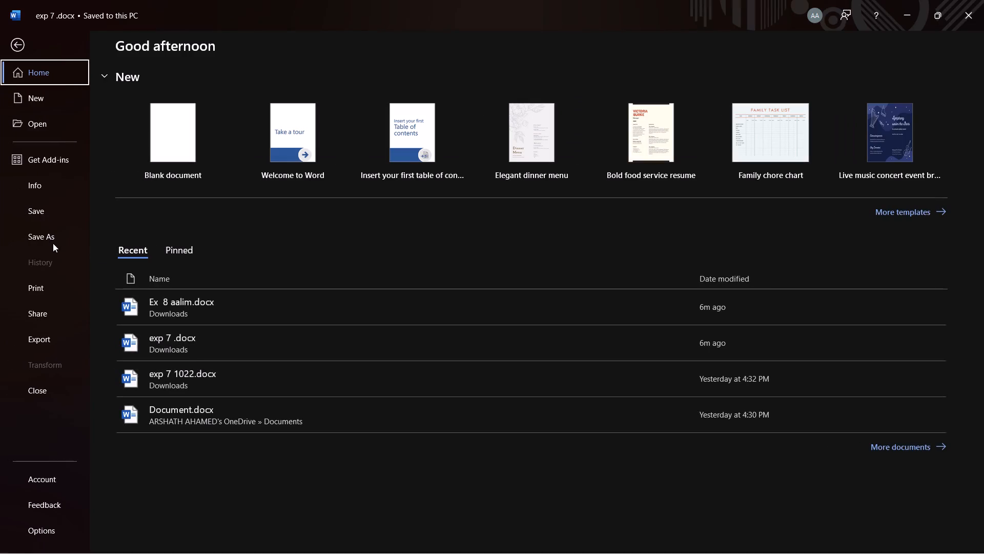
pyautogui.click(53, 243)
pyautogui.doubleClick(130, 197)
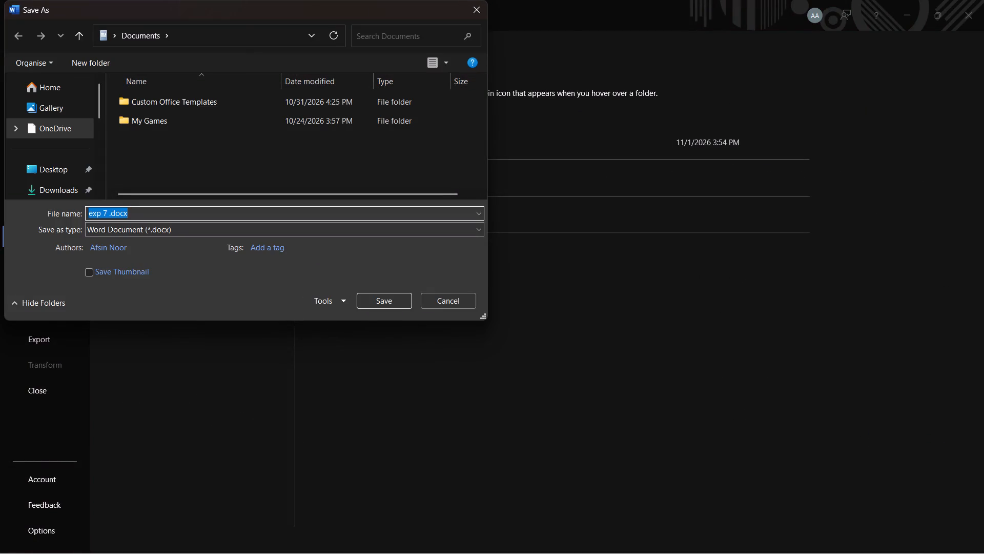
pyautogui.click(92, 186)
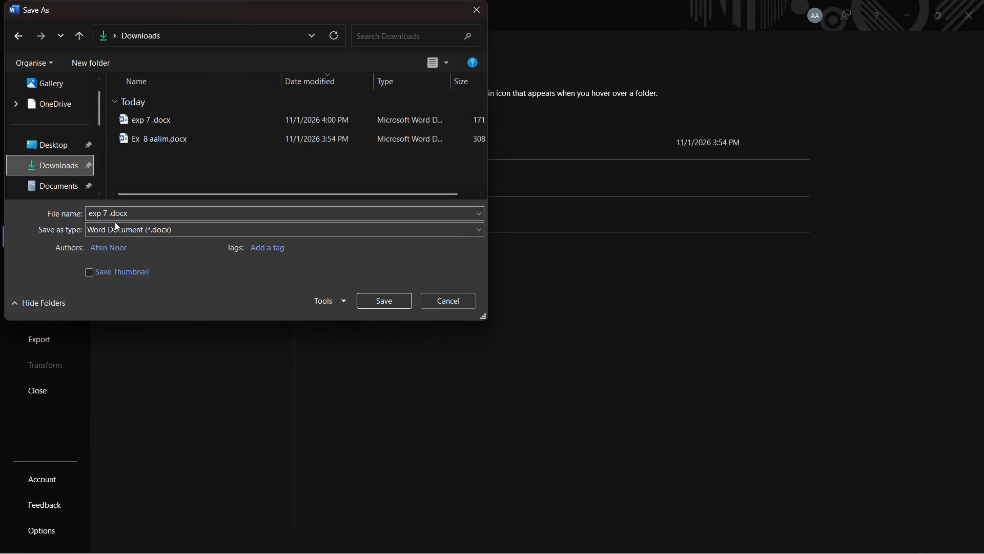
pyautogui.click(108, 215)
pyautogui.click(108, 215)
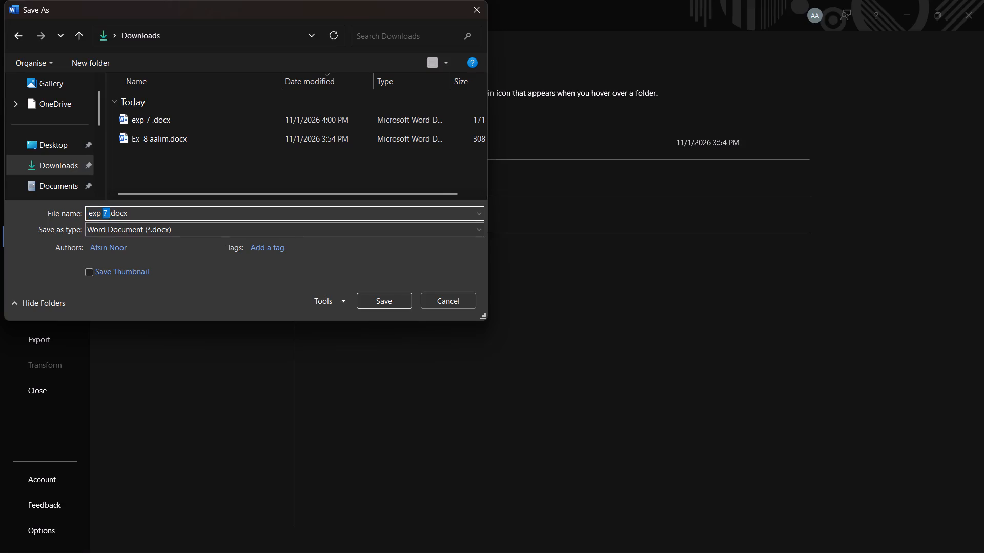
pyautogui.click(108, 215)
pyautogui.click(107, 214)
pyautogui.press('BackSpace')
pyautogui.press('6')
pyautogui.click(385, 296)
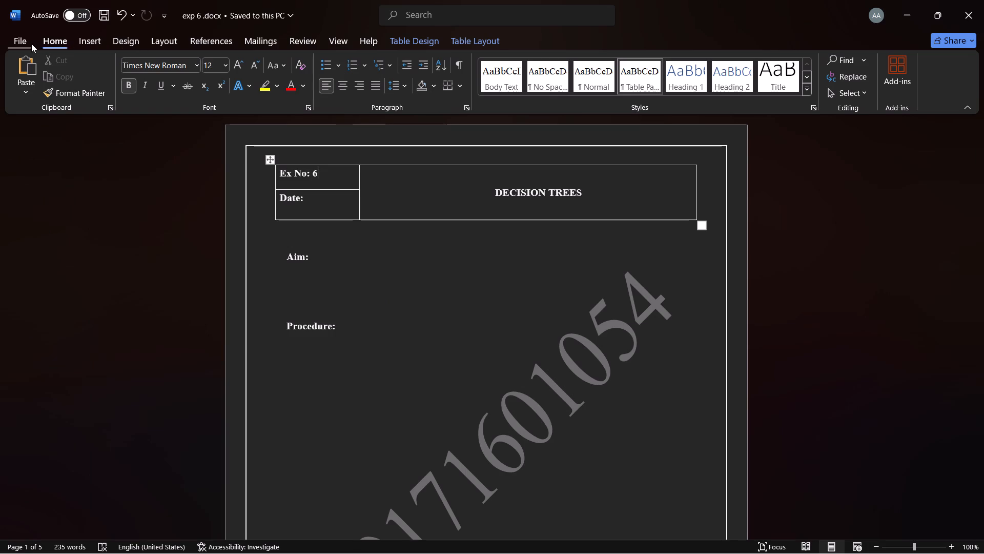
# Export the document as a PDF named "exp 6 54.pdf" in the Documents folder.
pyautogui.click(31, 44)
pyautogui.click(61, 238)
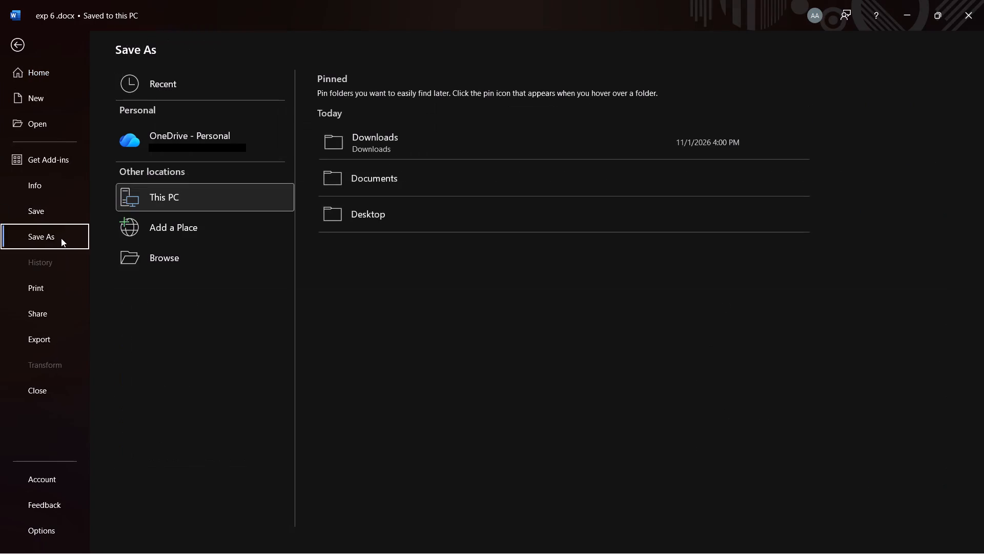
pyautogui.doubleClick(128, 191)
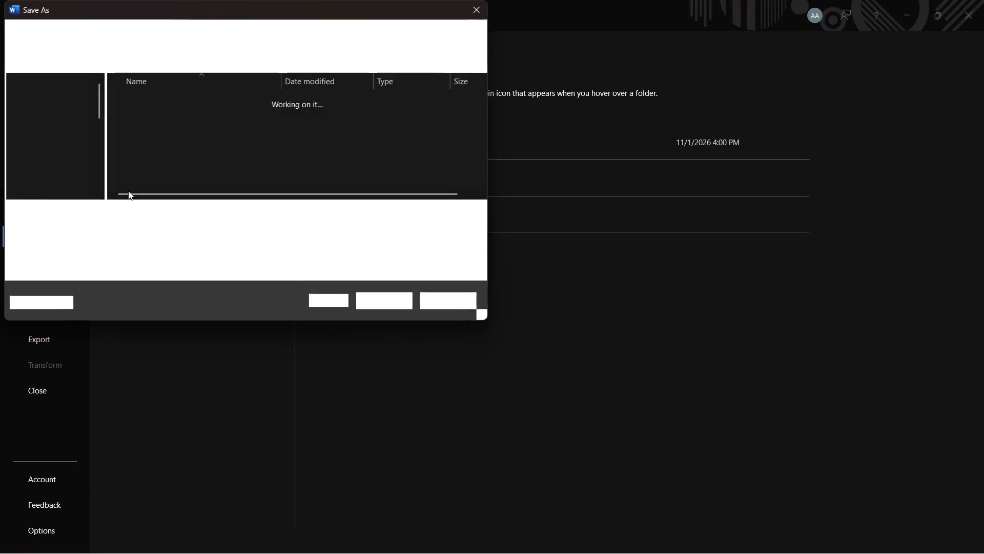
pyautogui.click(119, 232)
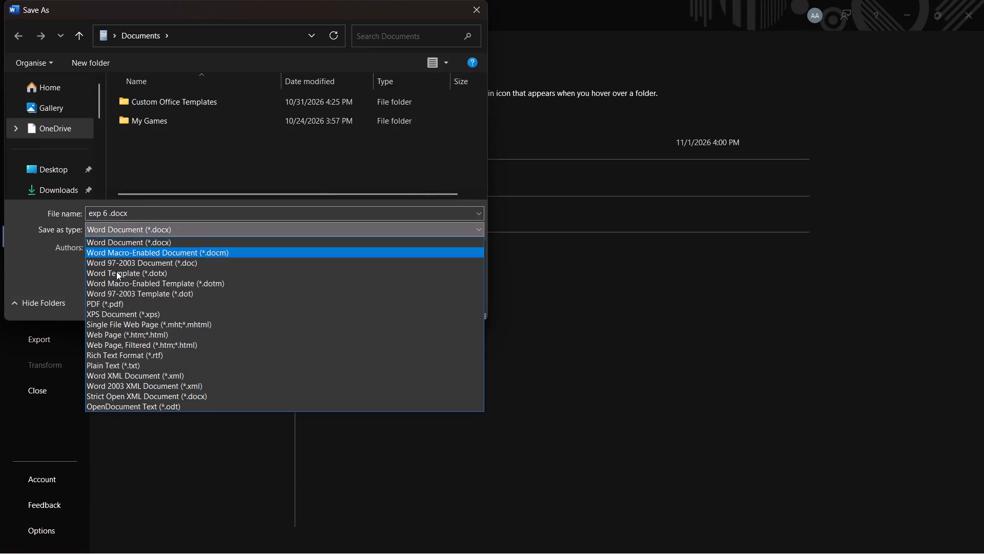
pyautogui.click(114, 300)
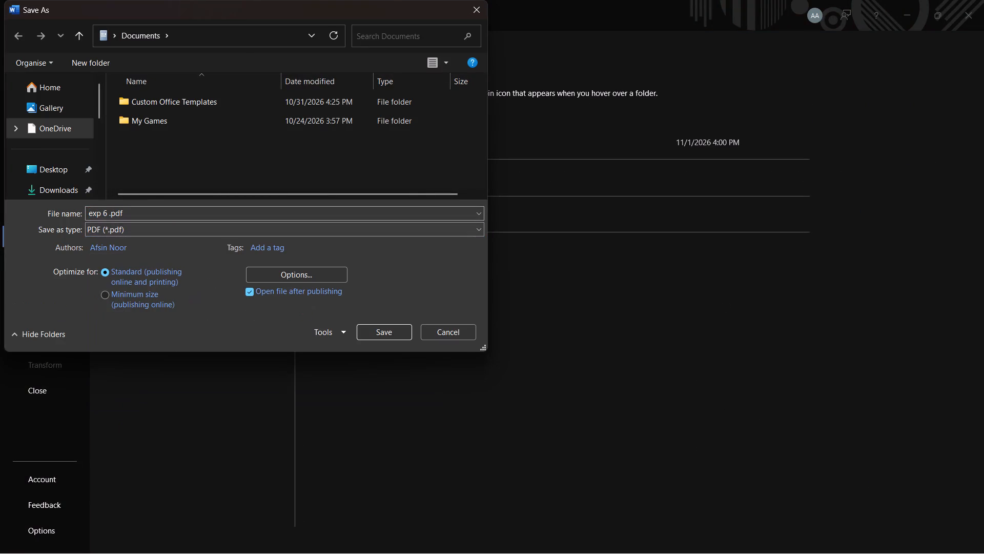
pyautogui.click(109, 217)
pyautogui.click(109, 217)
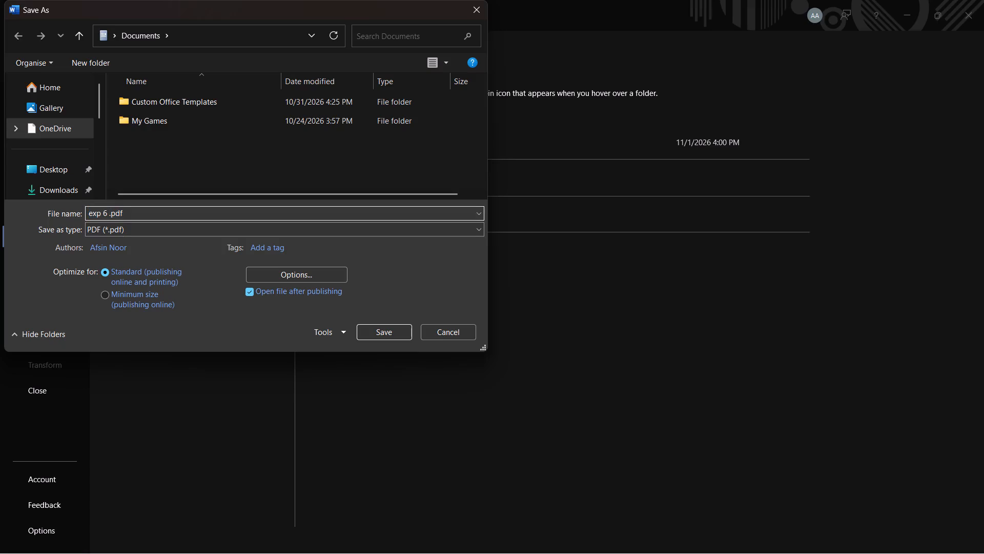
pyautogui.write('45')
pyautogui.press('BackSpace')
pyautogui.press('BackSpace')
pyautogui.write('54')
pyautogui.press('Return')
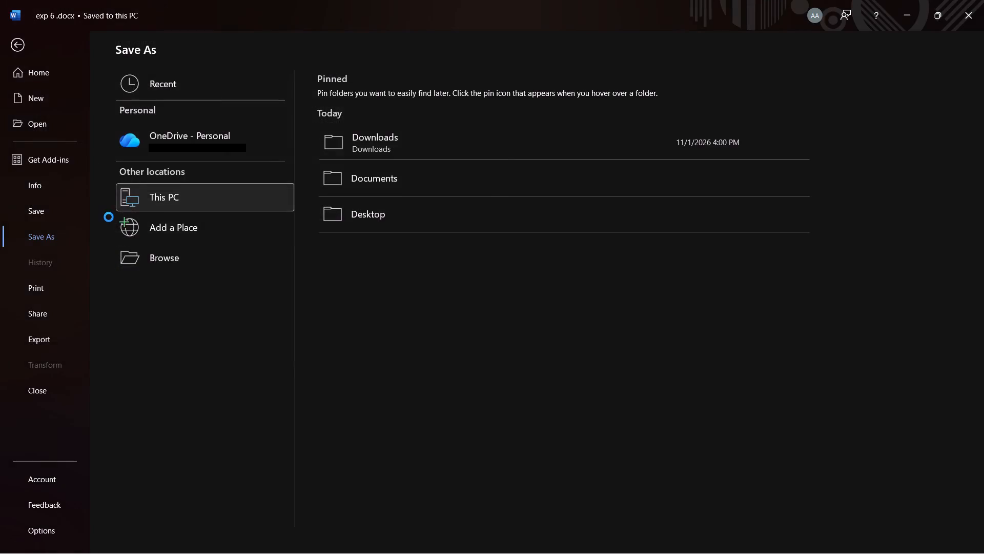
# Review the exported PDF from the header table through the code and output pictures to the Result section, and close it.
pyautogui.scroll(-6, 370, 256)
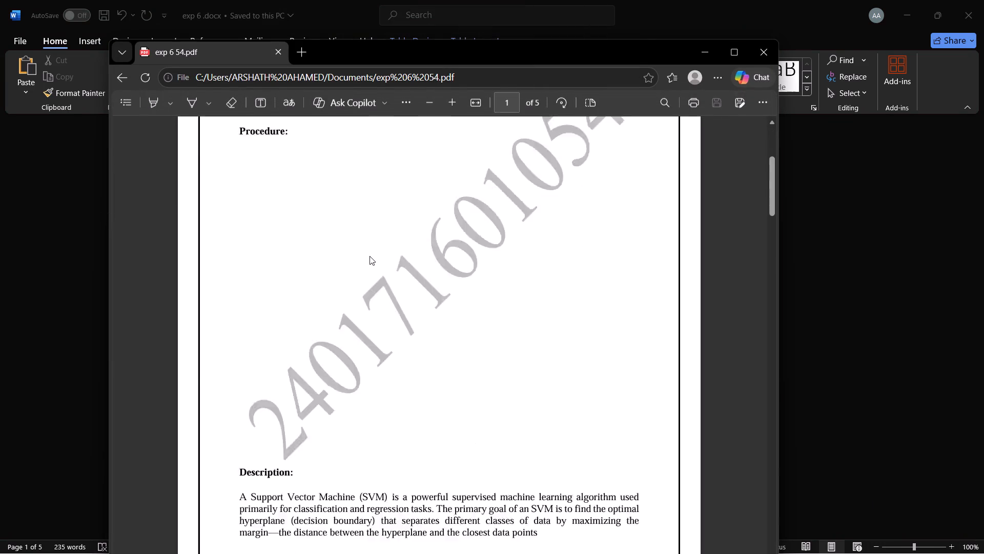
pyautogui.scroll(-9, 370, 256)
pyautogui.scroll(3, 370, 256)
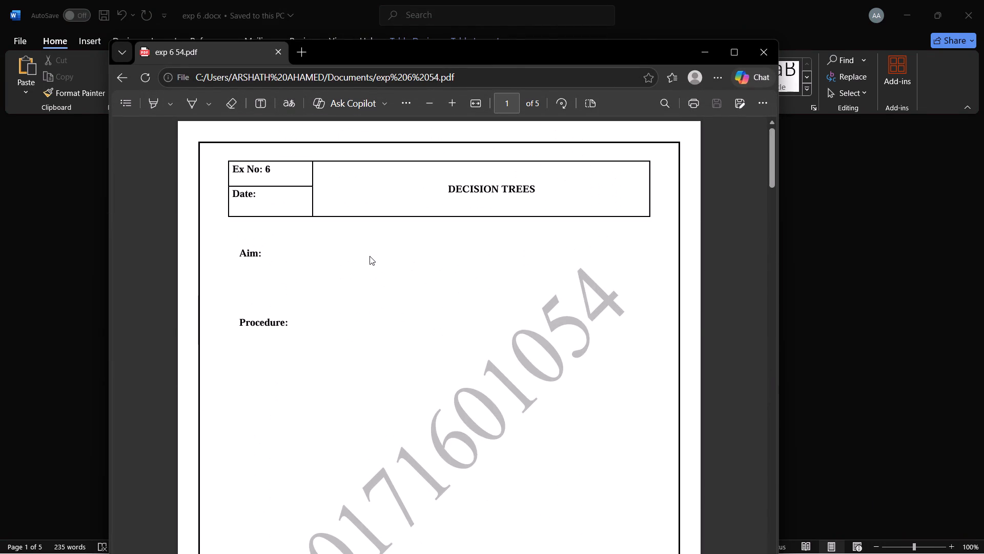
pyautogui.scroll(1, 370, 256)
pyautogui.scroll(-7, 370, 256)
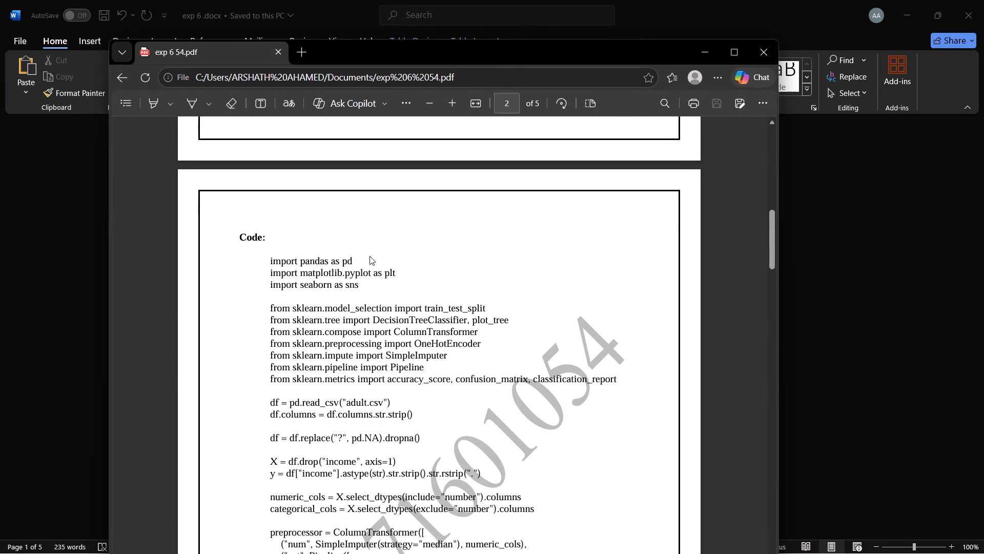
pyautogui.scroll(-5, 370, 256)
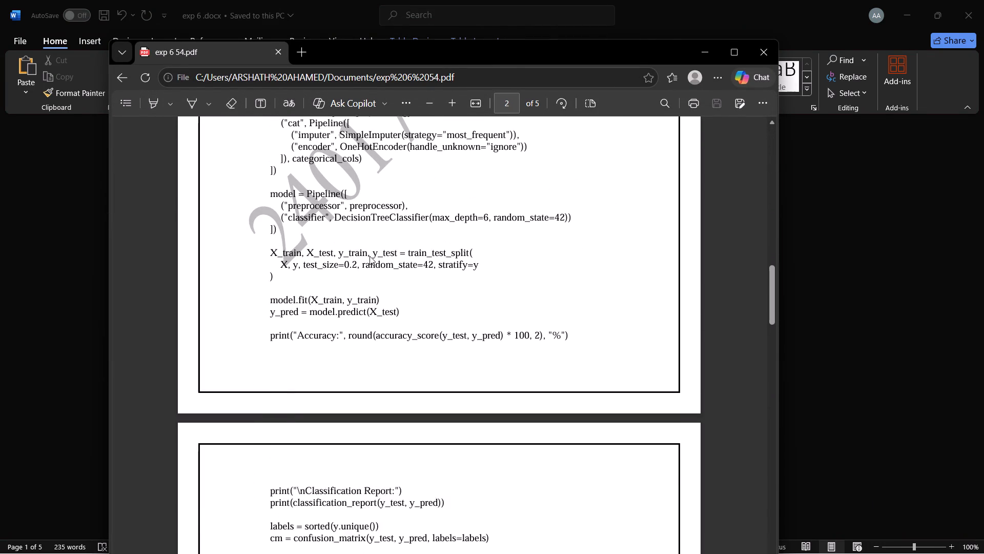
pyautogui.scroll(-6, 370, 256)
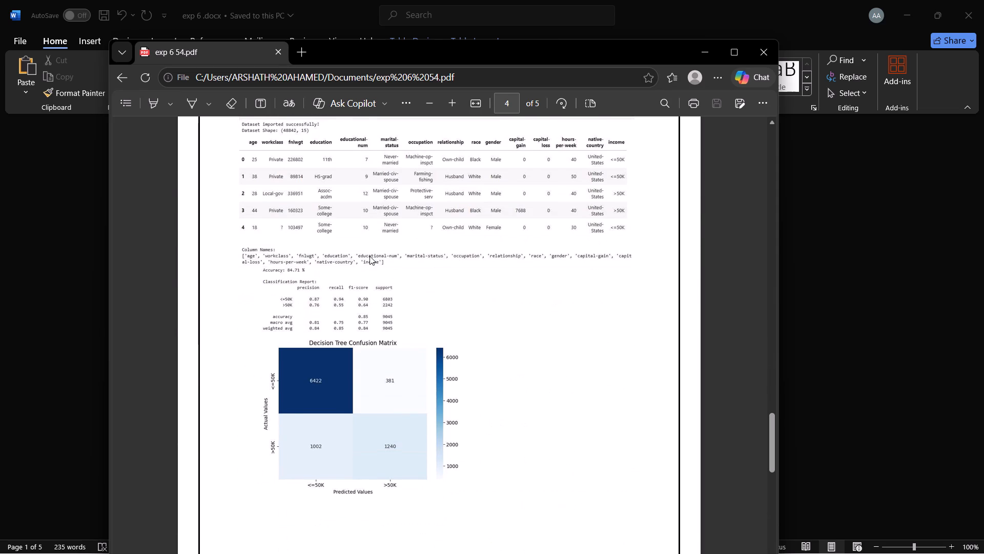
pyautogui.scroll(-10, 370, 256)
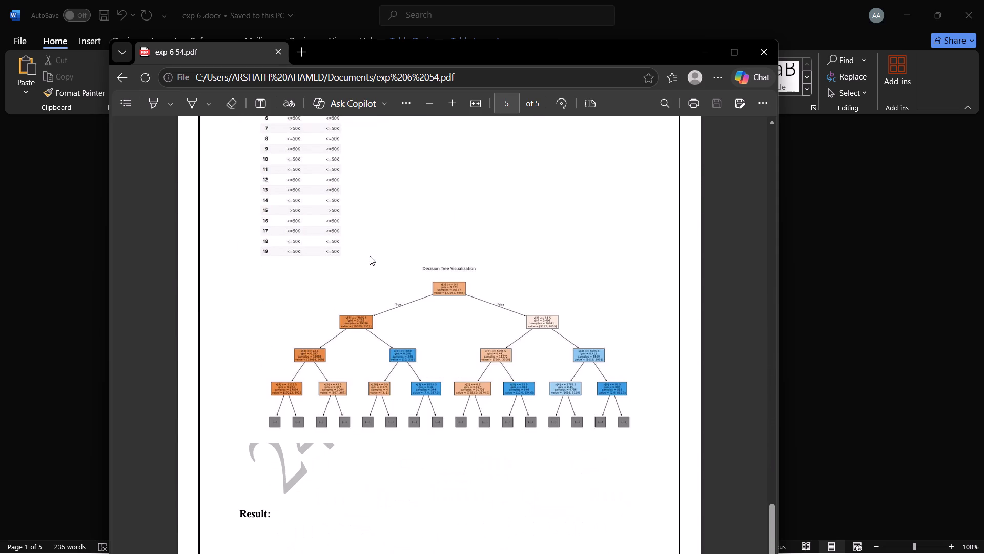
pyautogui.hscroll(1, 370, 256)
pyautogui.scroll(-2, 370, 256)
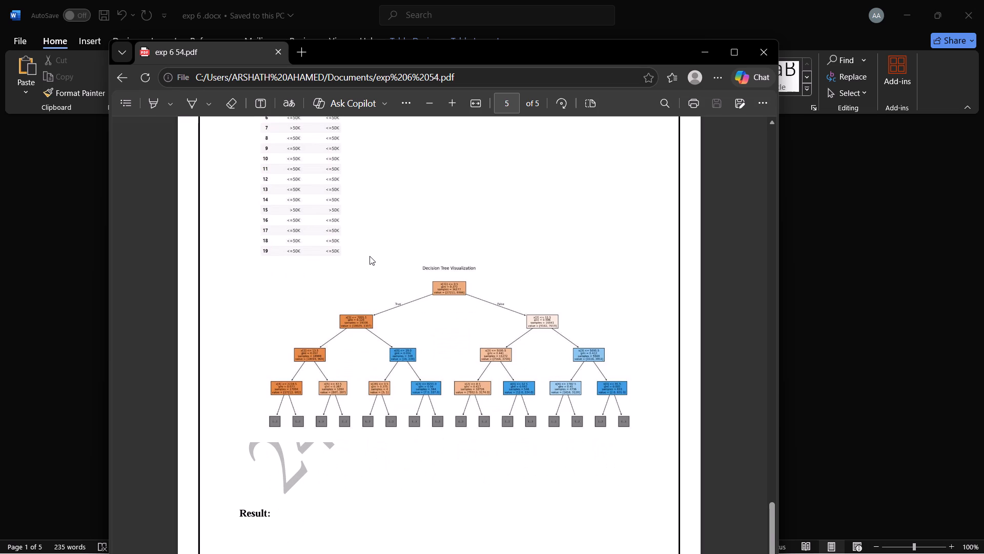
pyautogui.scroll(-1, 370, 256)
pyautogui.scroll(1, 370, 256)
pyautogui.scroll(-4, 370, 256)
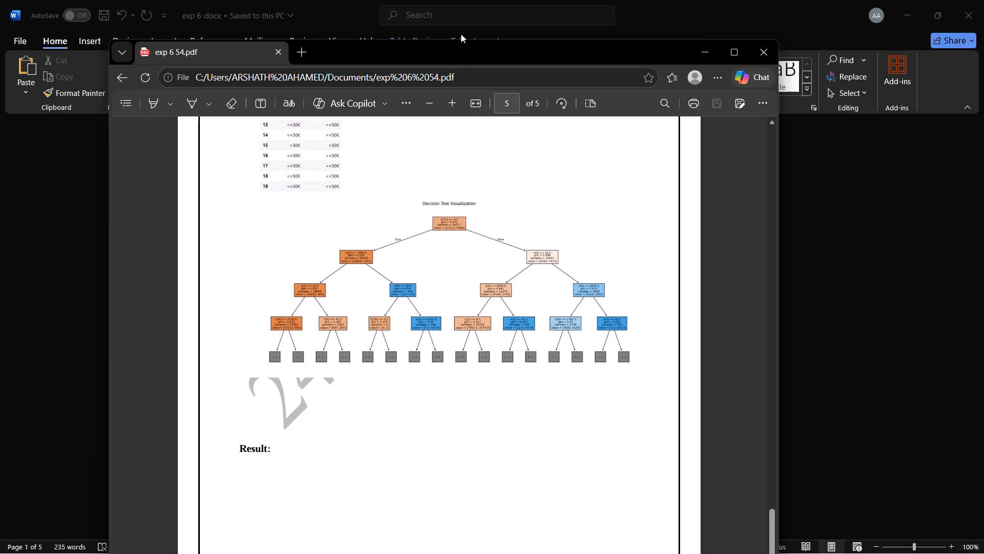
pyautogui.moveTo(458, 54); pyautogui.dragTo(473, 0)
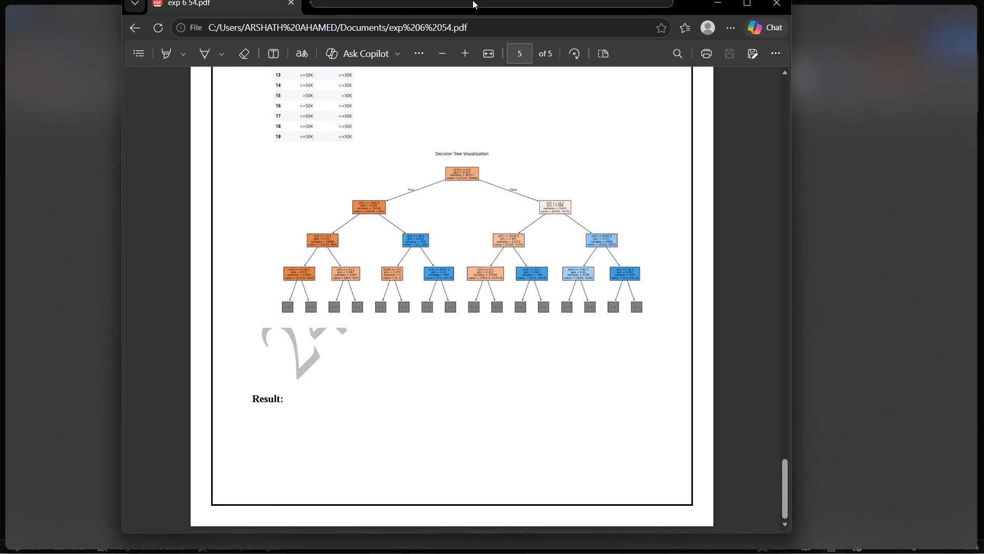
pyautogui.moveTo(473, 0); pyautogui.dragTo(475, 15)
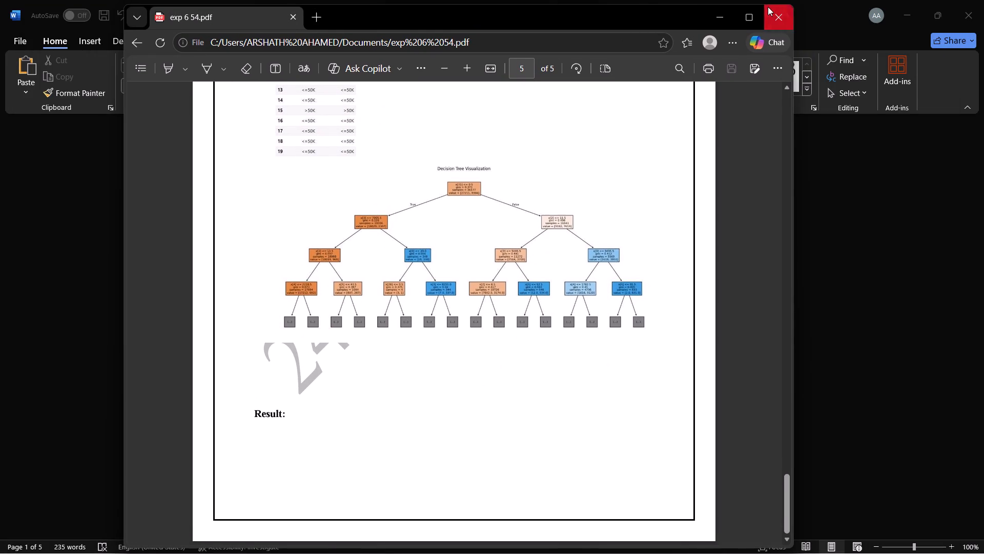
pyautogui.click(768, 7)
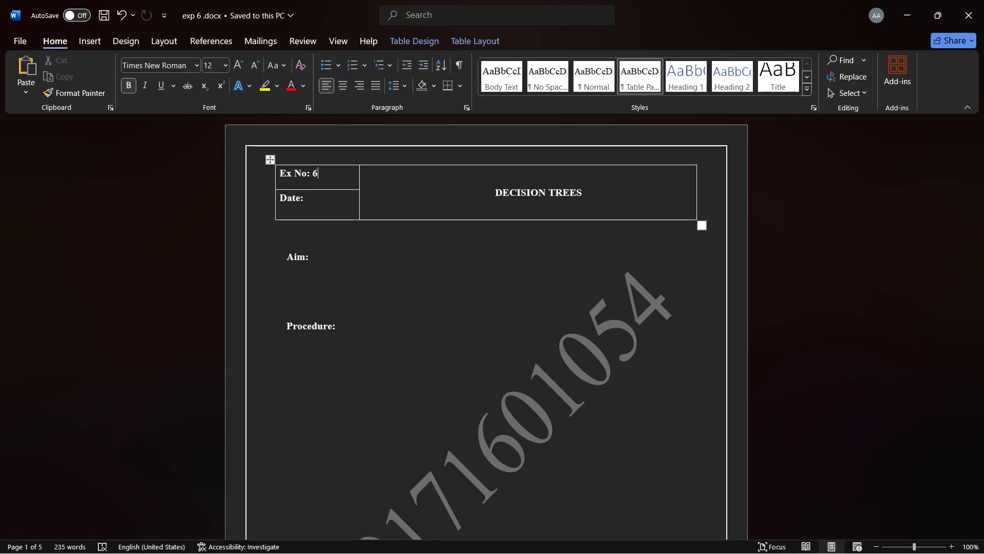
# Close the exp 6 document and return to the Downloads folder.
pyautogui.click(983, 0)
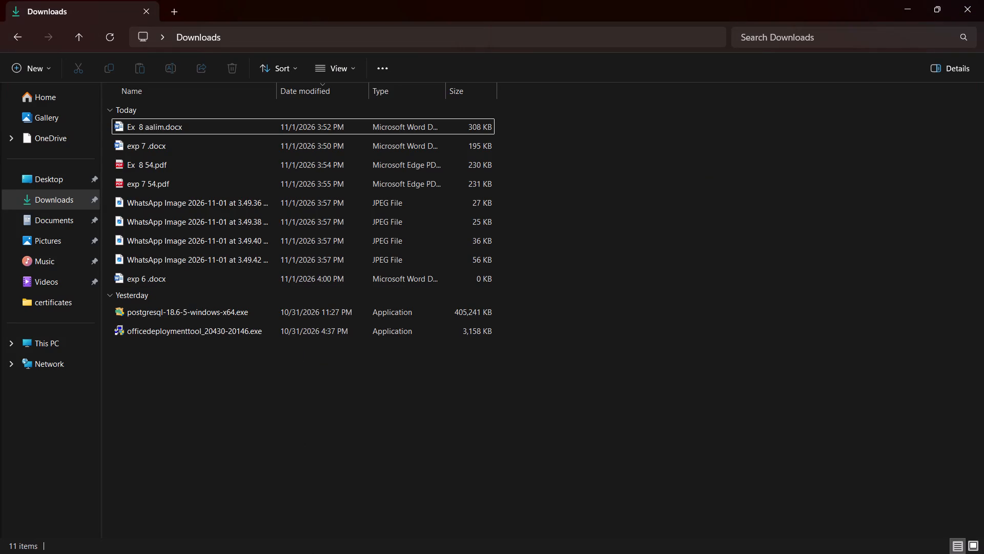
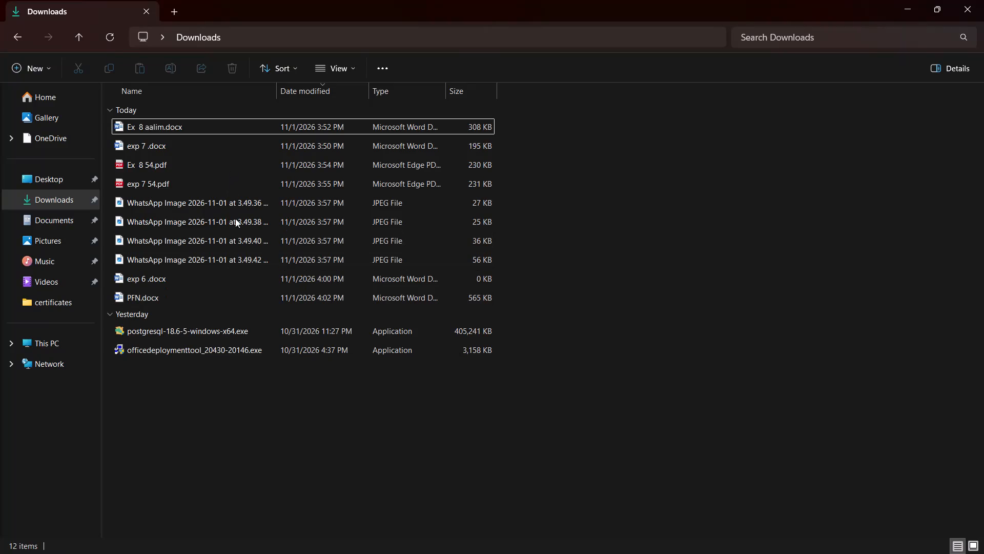
# Refresh the Downloads folder, open PFN.docx and enable editing for it.
pyautogui.click(109, 36)
pyautogui.click(166, 127)
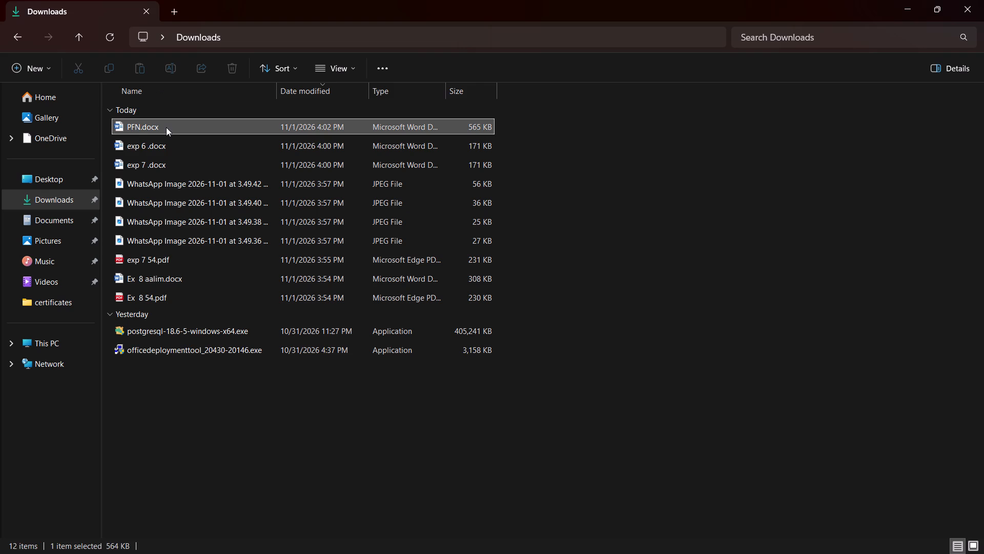
pyautogui.doubleClick(166, 127)
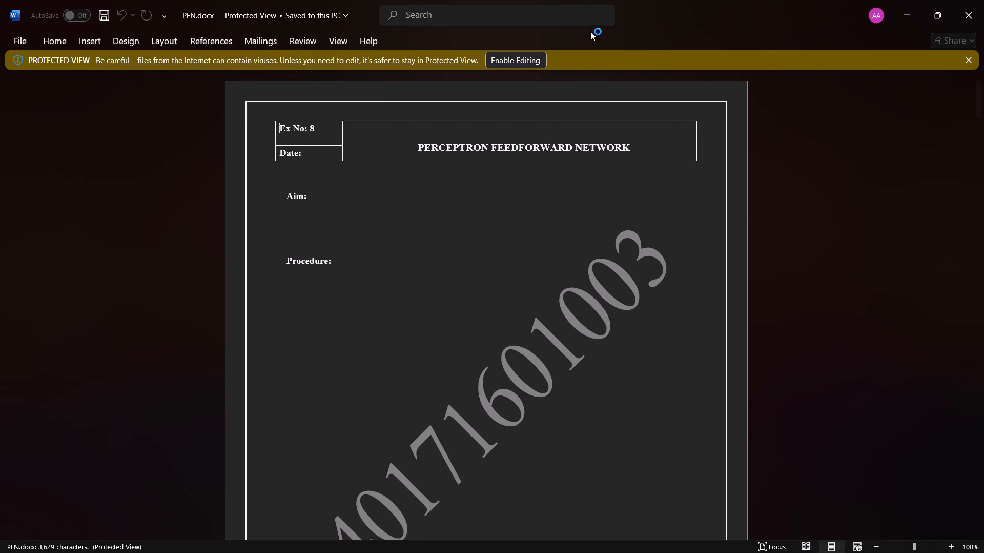
pyautogui.click(534, 59)
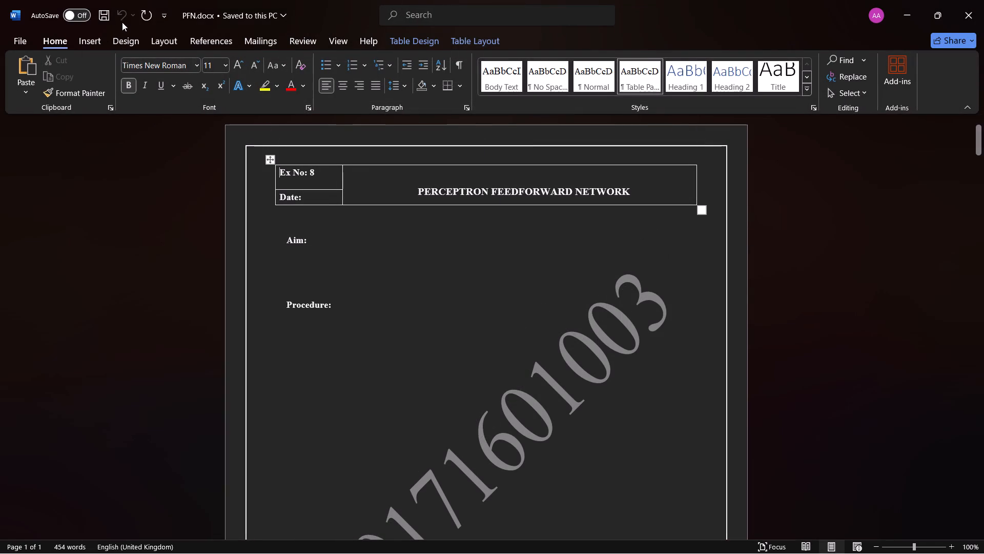
# Change the last two digits of the custom text watermark to 54.
pyautogui.click(130, 41)
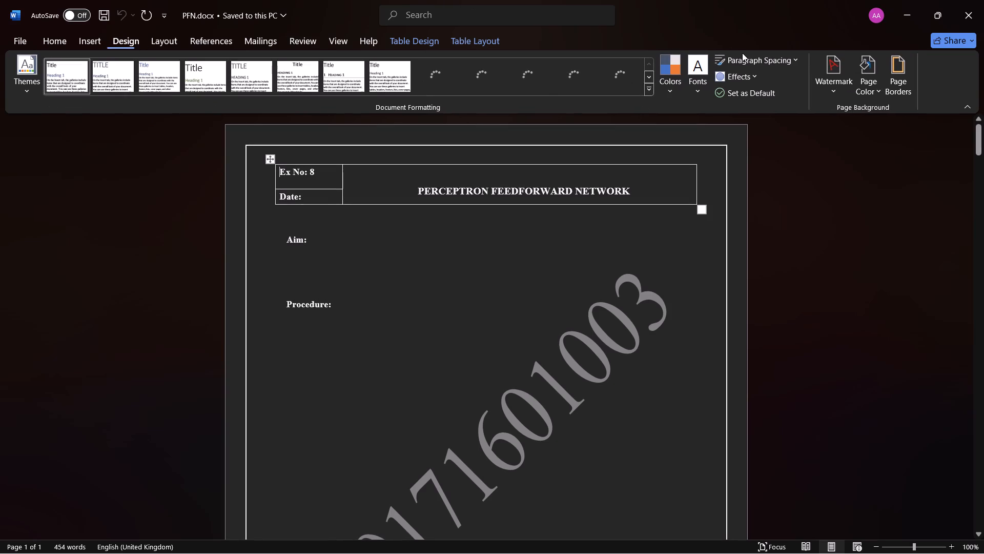
pyautogui.click(835, 80)
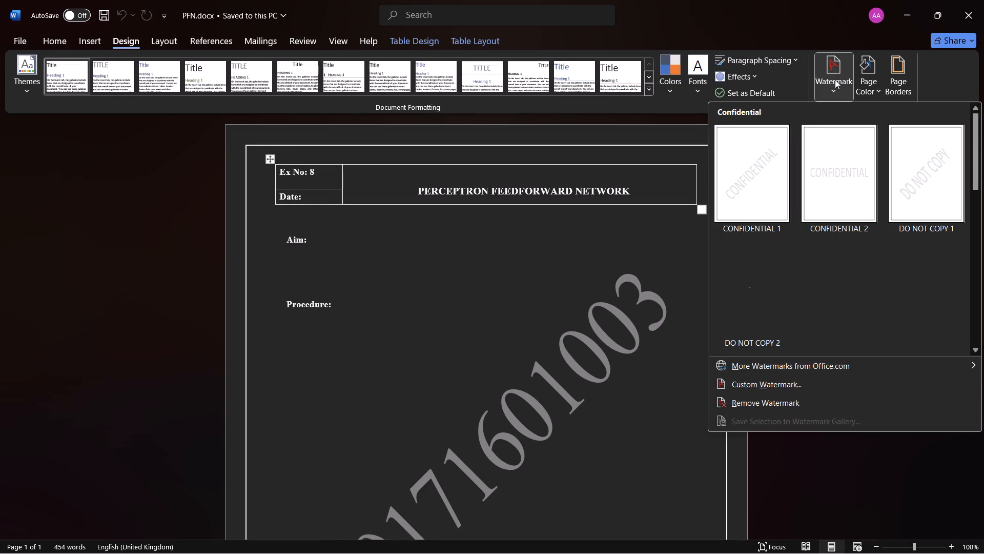
pyautogui.click(780, 381)
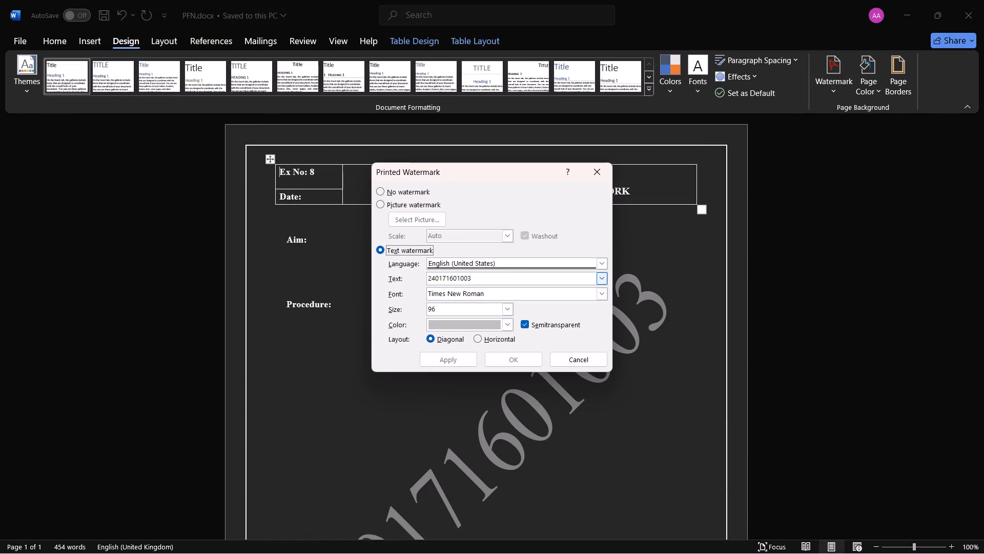
pyautogui.click(488, 274)
pyautogui.press('BackSpace')
pyautogui.press('BackSpace')
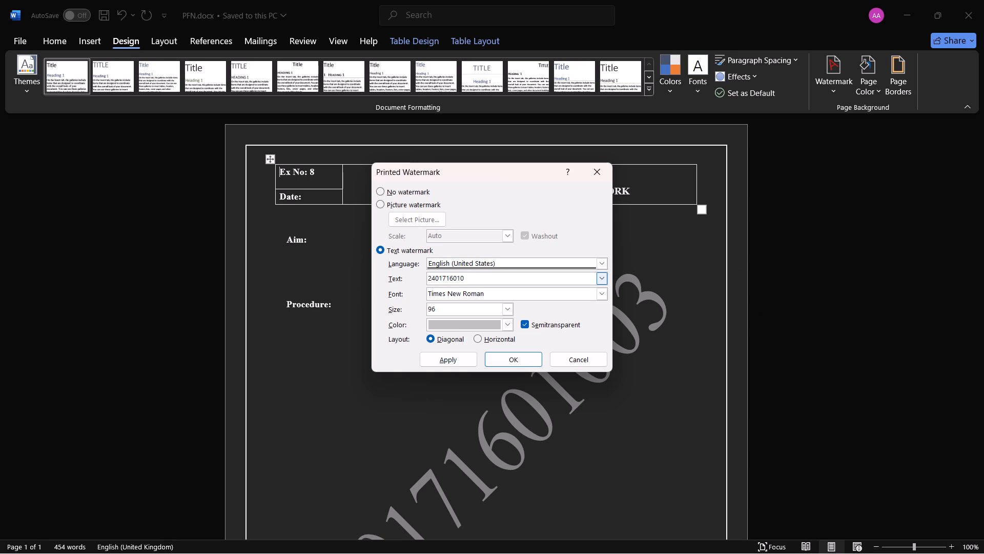
pyautogui.write('45')
pyautogui.press('BackSpace')
pyautogui.press('BackSpace')
pyautogui.write('54')
pyautogui.press('Return')
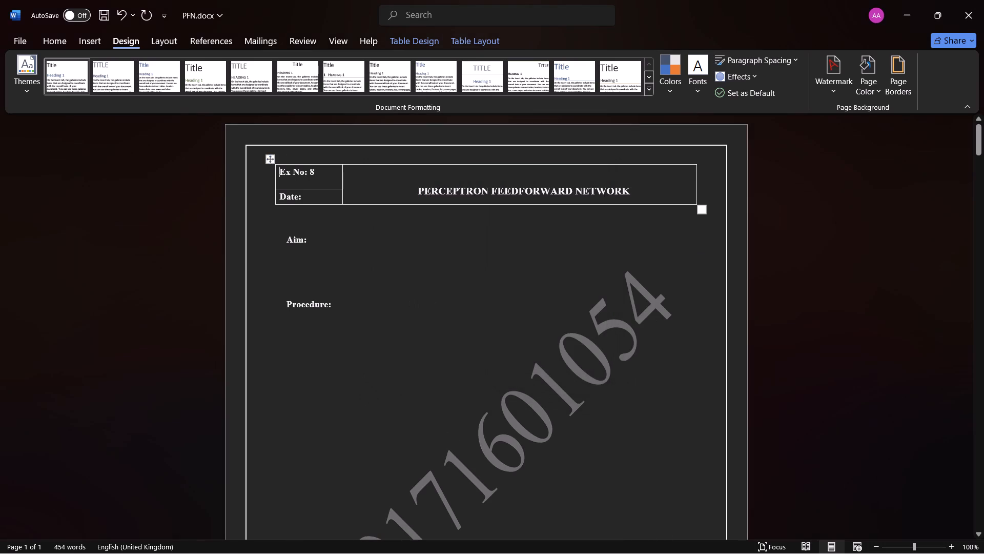
# Review the document's pages from the header table through the code and output pictures to the RESULT section, checking the watermark.
pyautogui.scroll(-11, 488, 274)
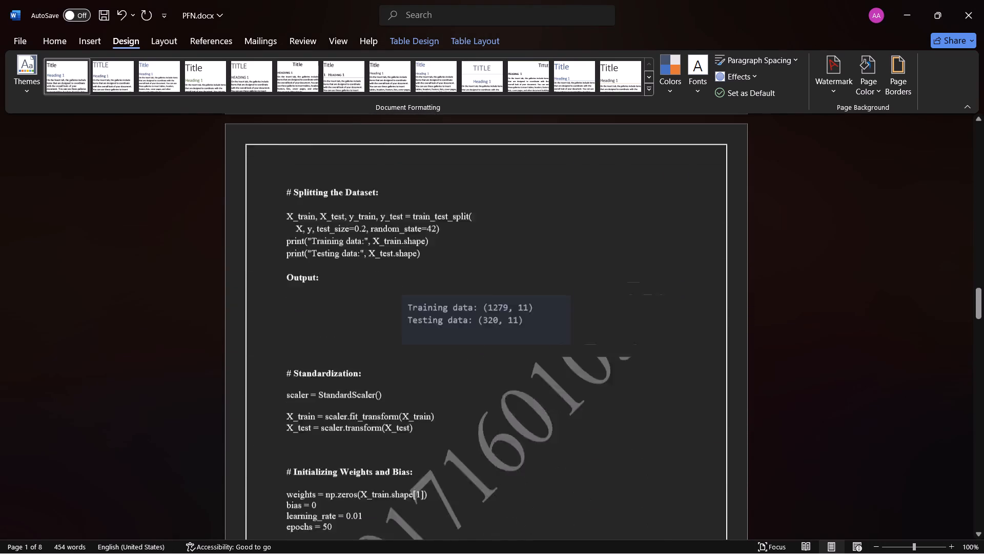
pyautogui.scroll(-1, 488, 274)
pyautogui.click(488, 274)
pyautogui.scroll(-10, 488, 274)
pyautogui.scroll(-20, 488, 274)
pyautogui.scroll(-20, 488, 274)
pyautogui.scroll(-20, 488, 274)
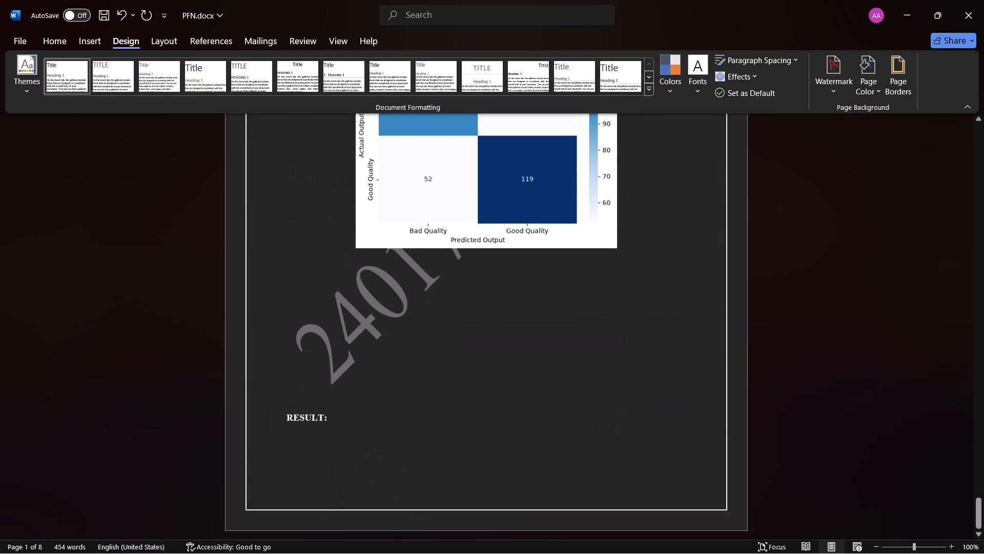
pyautogui.scroll(-1, 488, 274)
pyautogui.scroll(2, 488, 274)
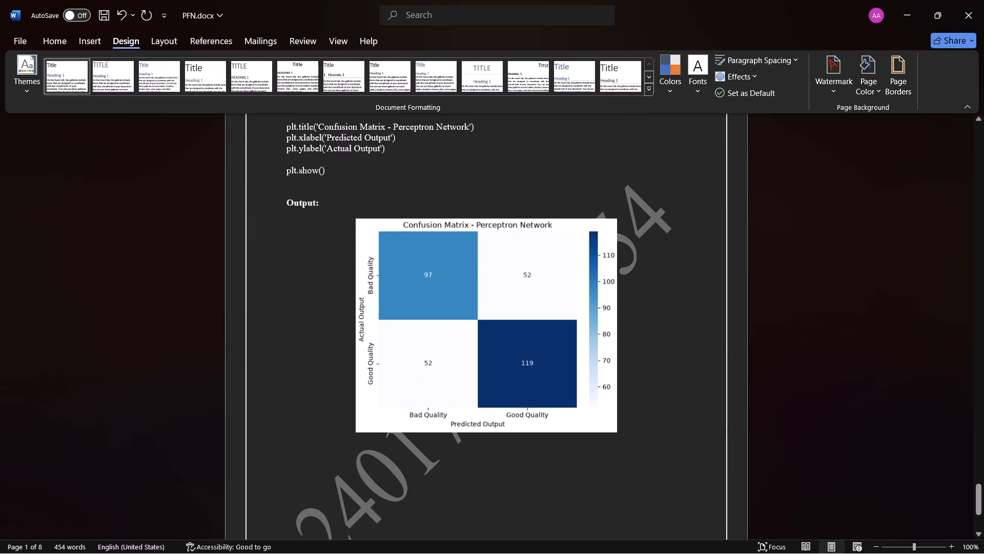
pyautogui.scroll(3, 488, 274)
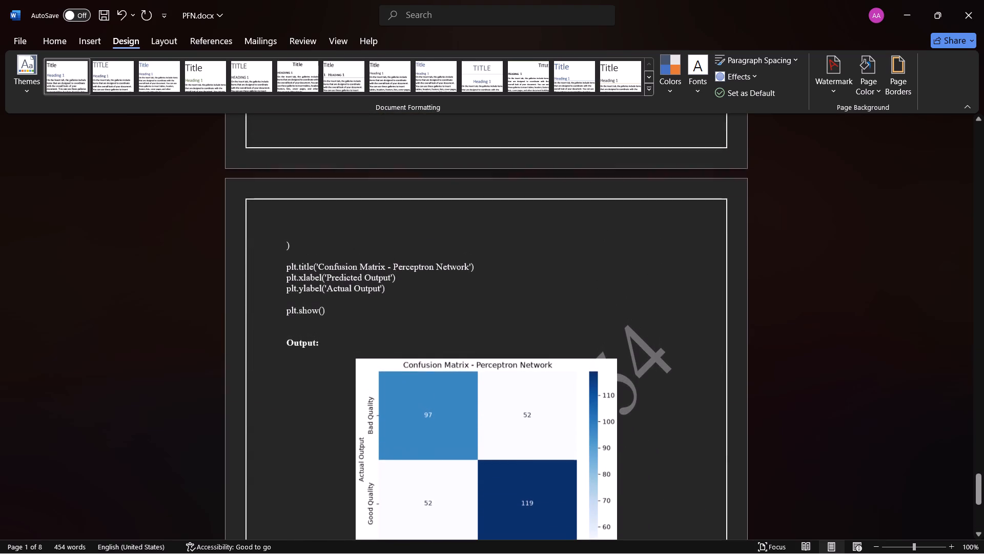
pyautogui.scroll(3, 488, 274)
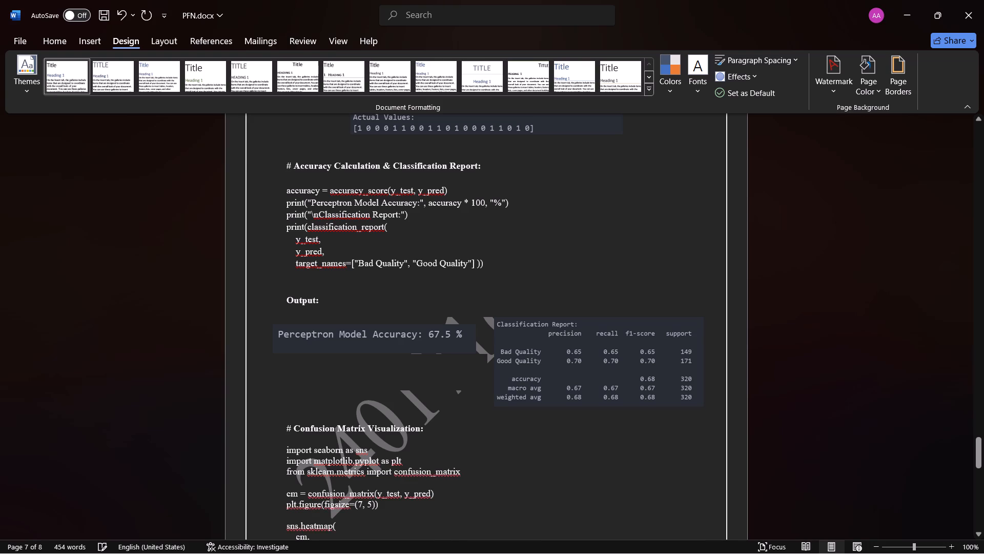
pyautogui.scroll(1, 488, 274)
pyautogui.scroll(-1, 488, 274)
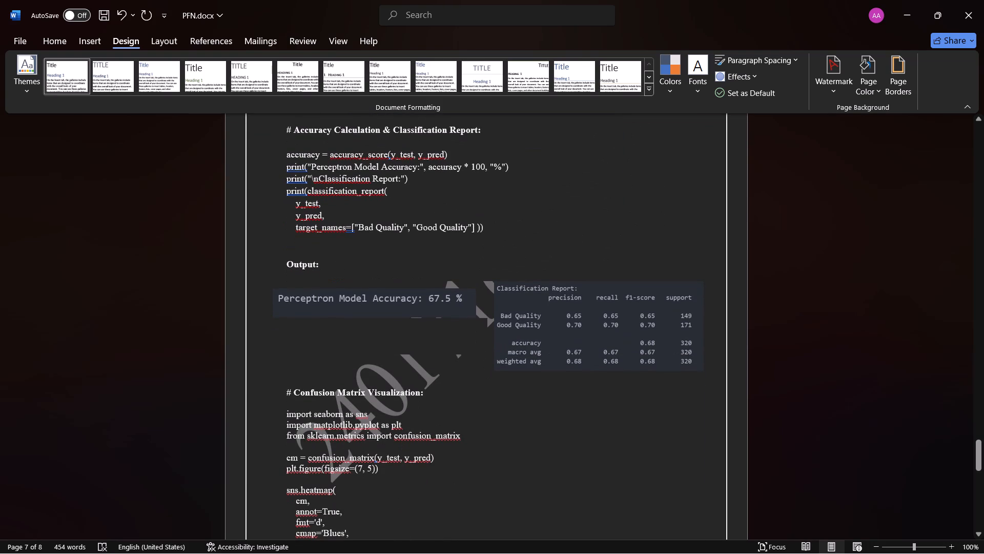
pyautogui.scroll(2, 488, 274)
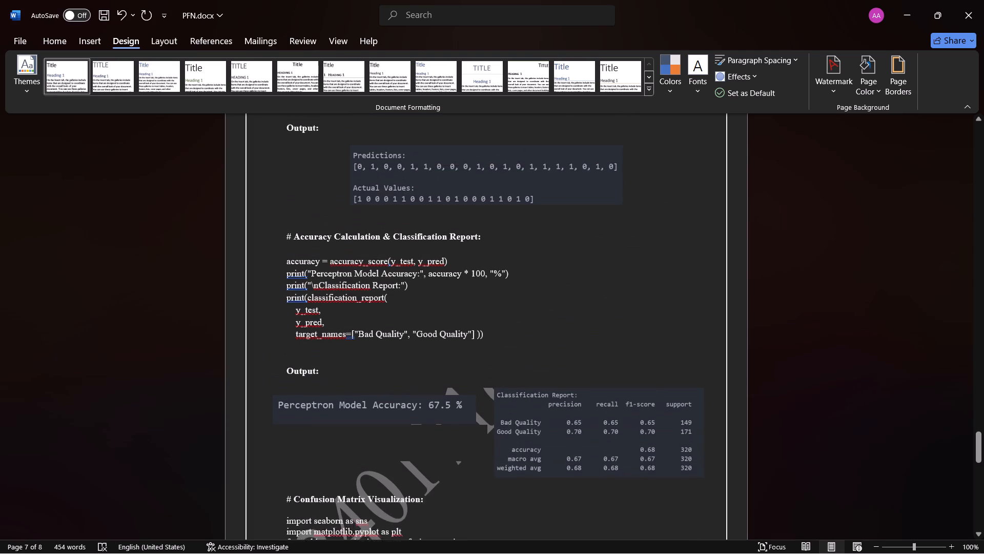
pyautogui.scroll(5, 488, 274)
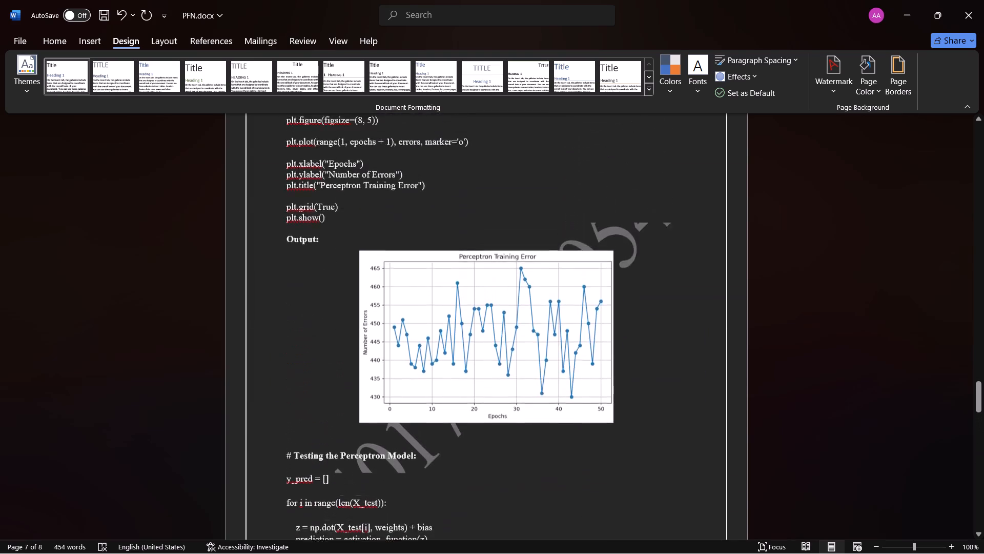
pyautogui.scroll(5, 488, 274)
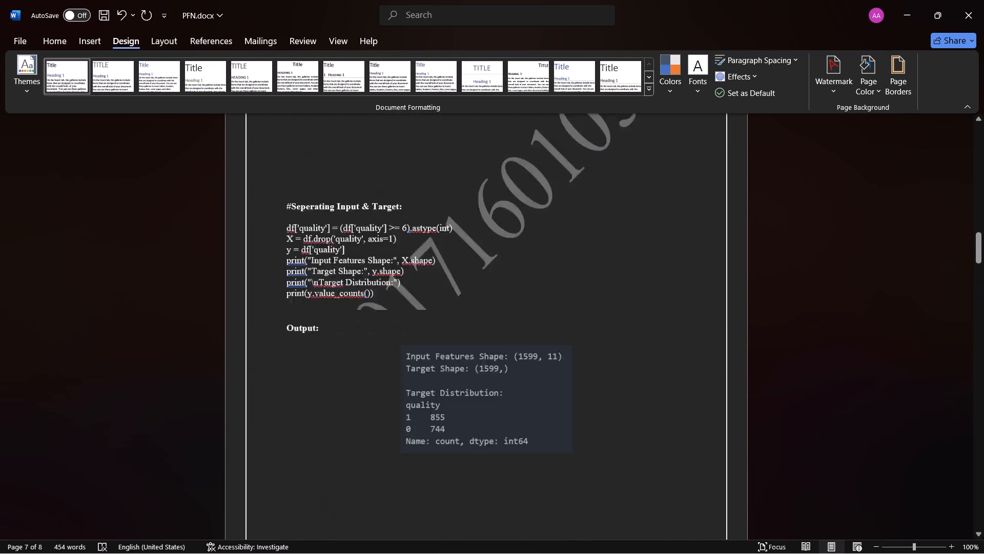
pyautogui.scroll(4, 488, 274)
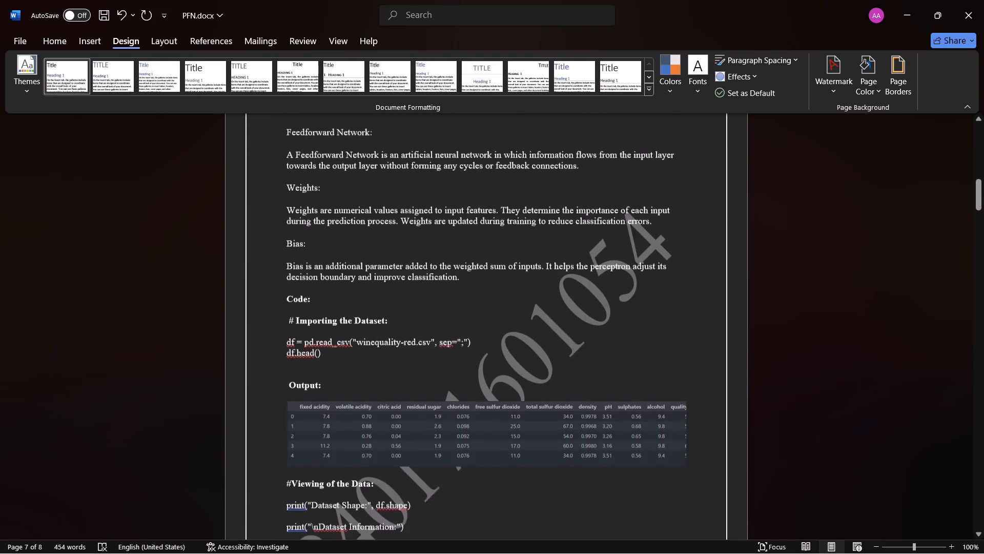
pyautogui.scroll(3, 488, 274)
pyautogui.scroll(-1, 488, 274)
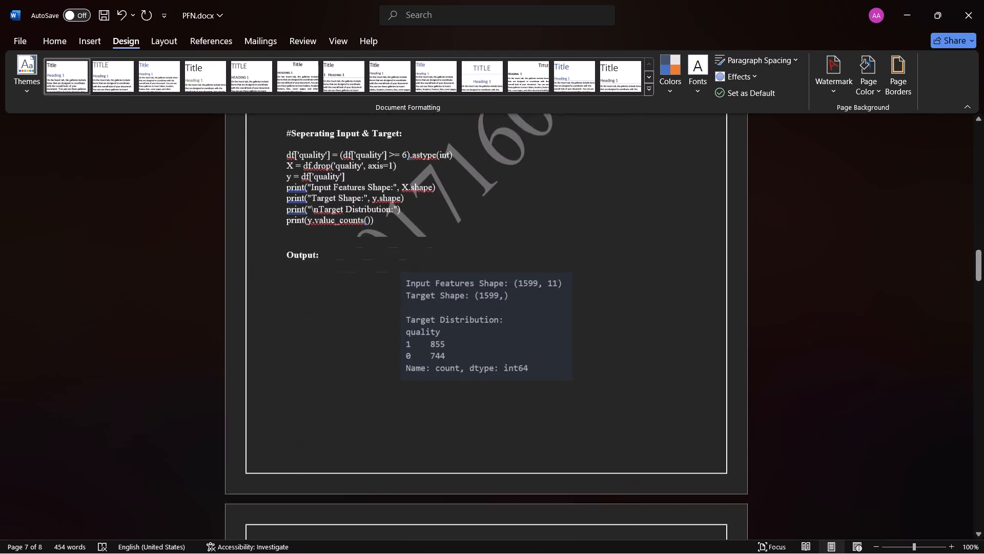
pyautogui.scroll(4, 488, 274)
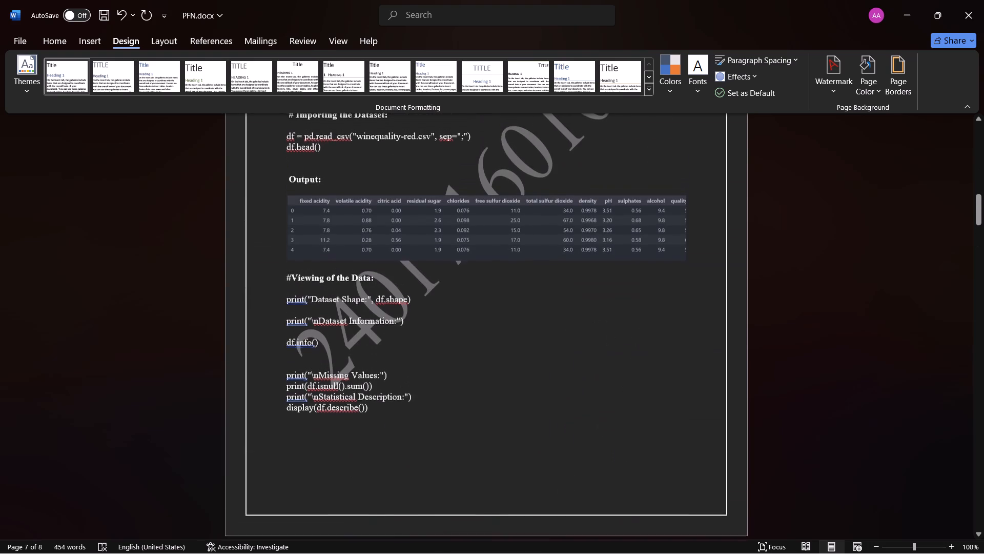
pyautogui.scroll(3, 488, 274)
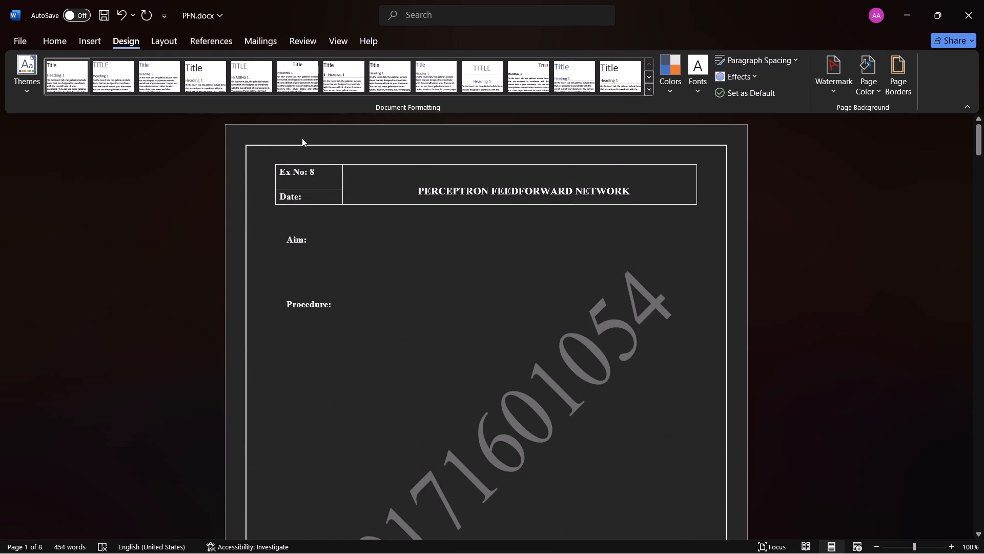
# Save the changes to PFN.docx.
pyautogui.click(15, 45)
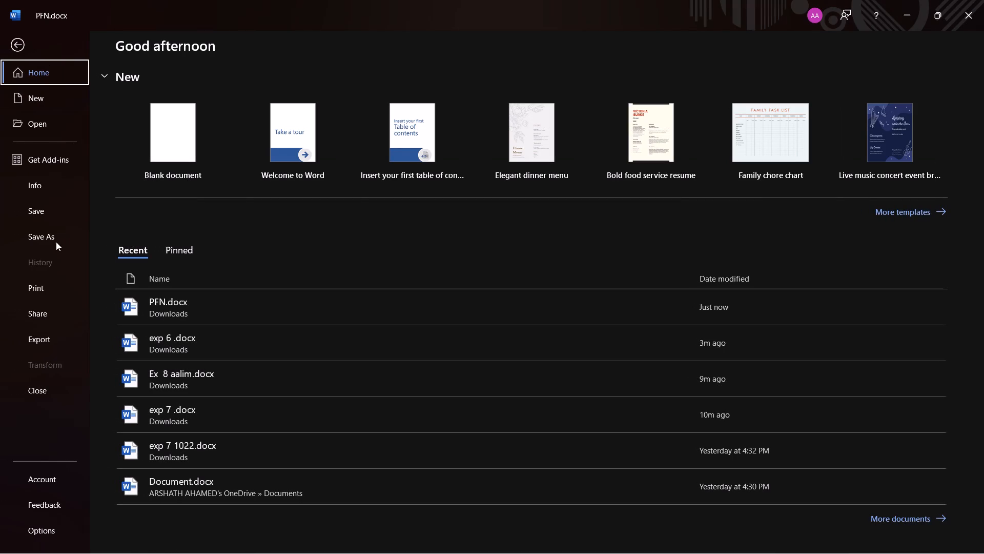
pyautogui.click(40, 216)
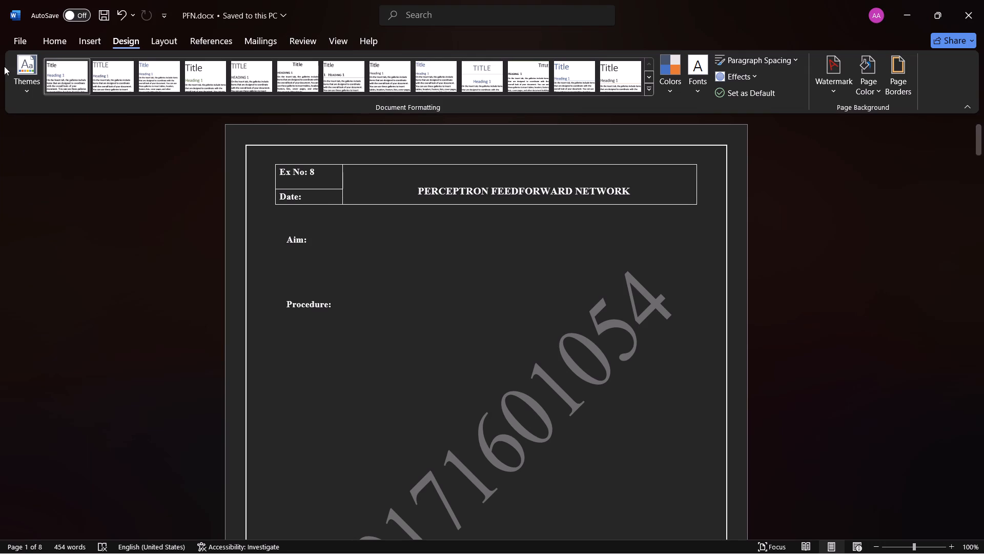
# Export the document as a PDF named PFN in the Downloads folder and close the PDF preview.
pyautogui.click(20, 41)
pyautogui.click(67, 243)
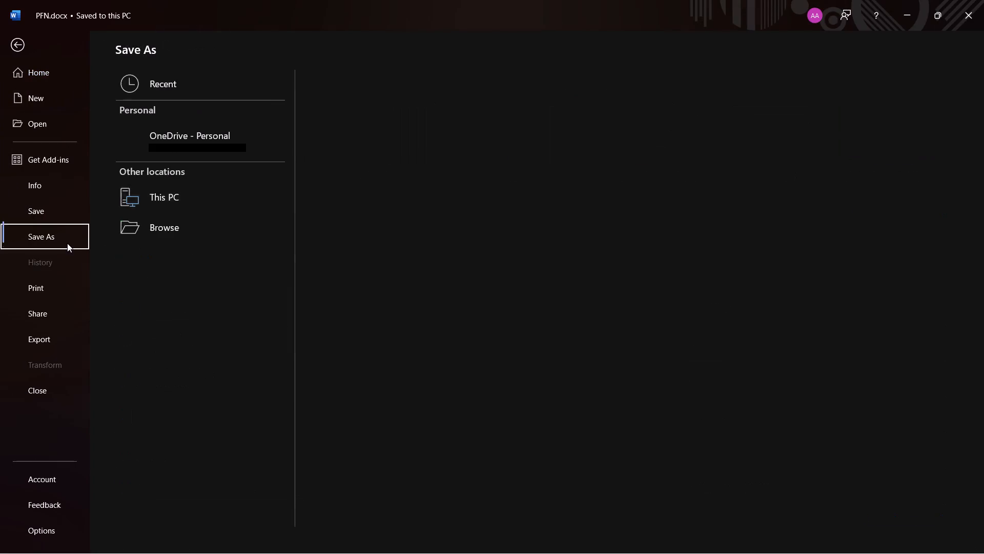
pyautogui.click(154, 197)
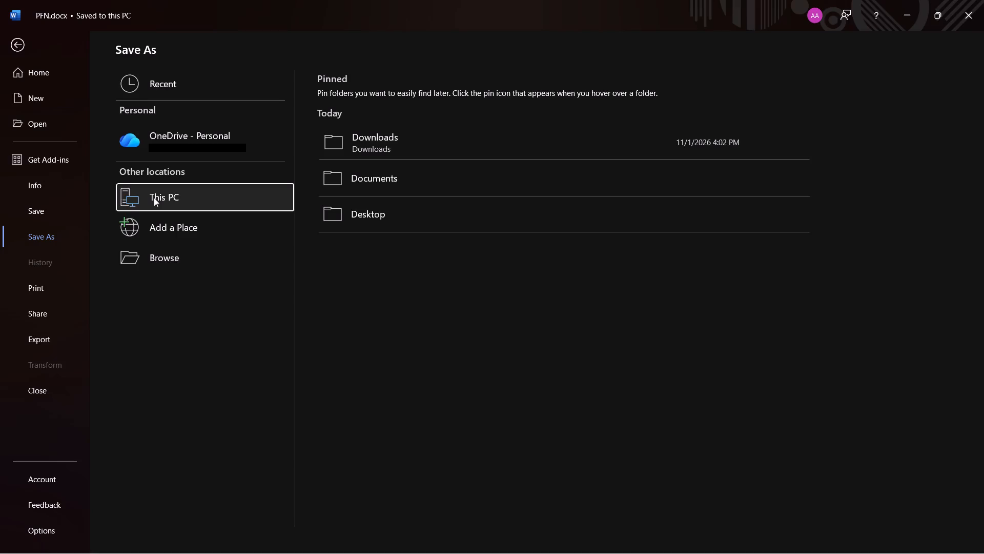
pyautogui.click(154, 197)
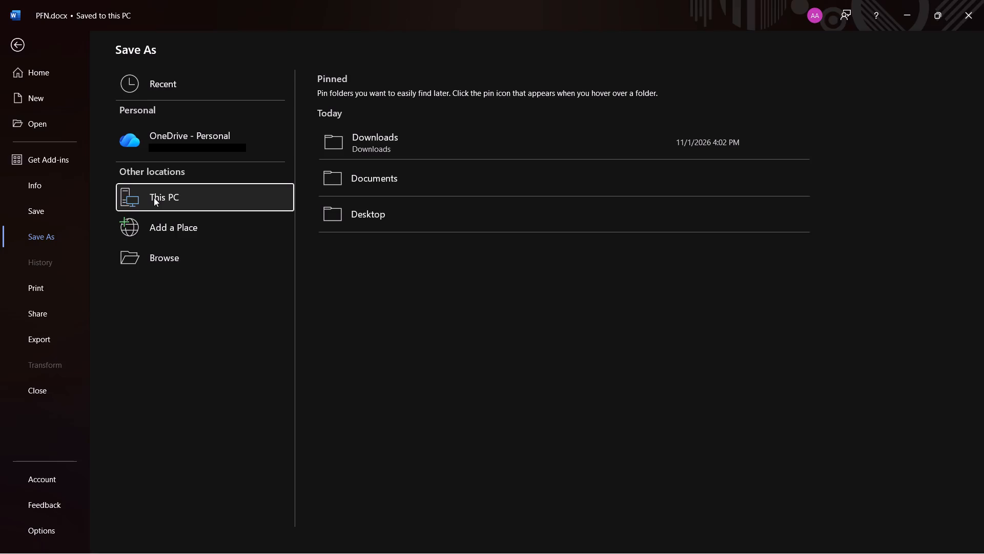
pyautogui.doubleClick(154, 197)
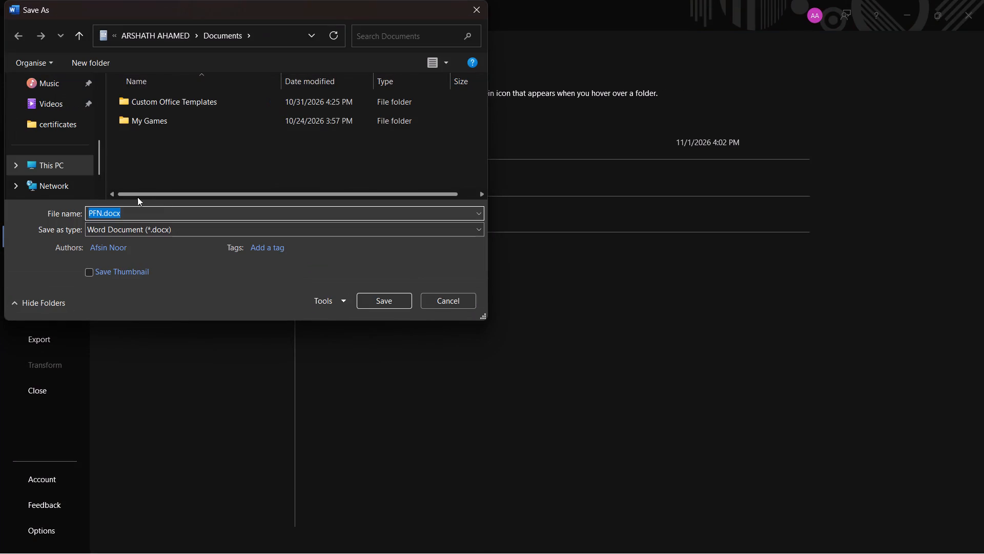
pyautogui.scroll(-1, 67, 173)
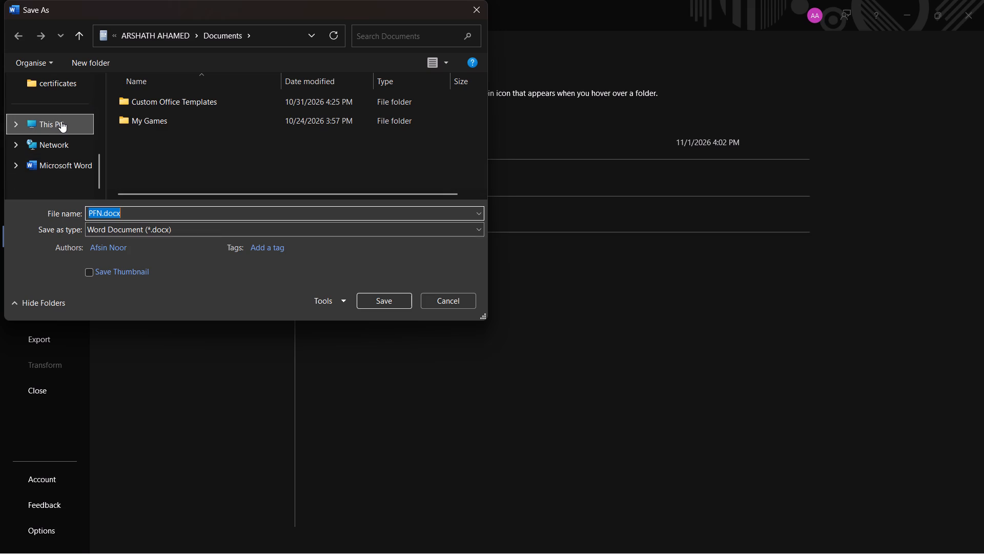
pyautogui.click(61, 121)
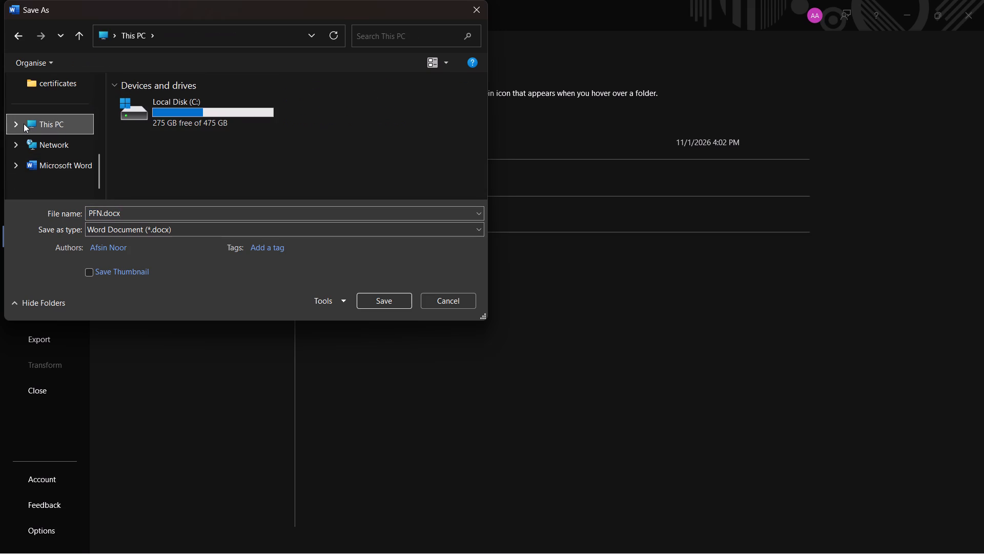
pyautogui.click(18, 122)
pyautogui.click(18, 148)
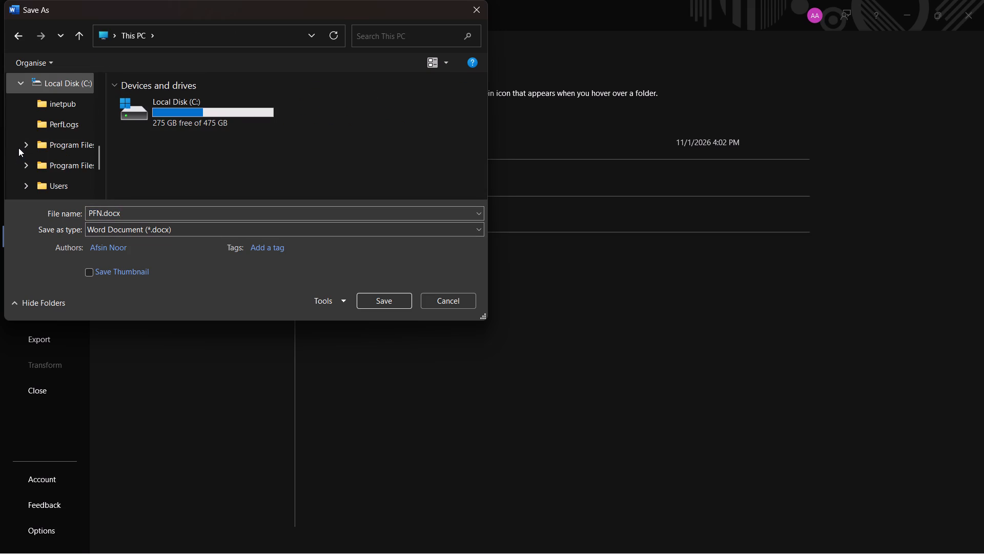
pyautogui.scroll(2, 18, 148)
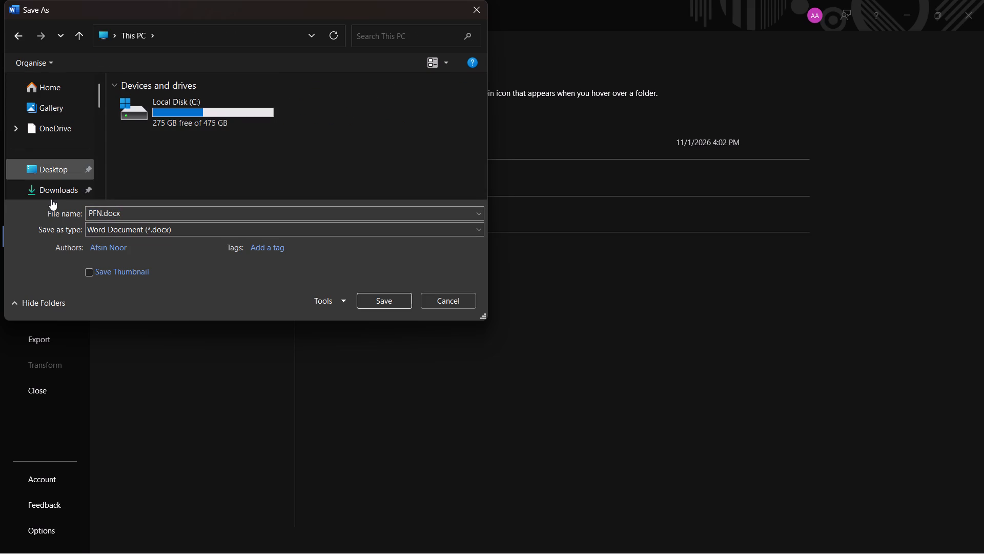
pyautogui.click(51, 199)
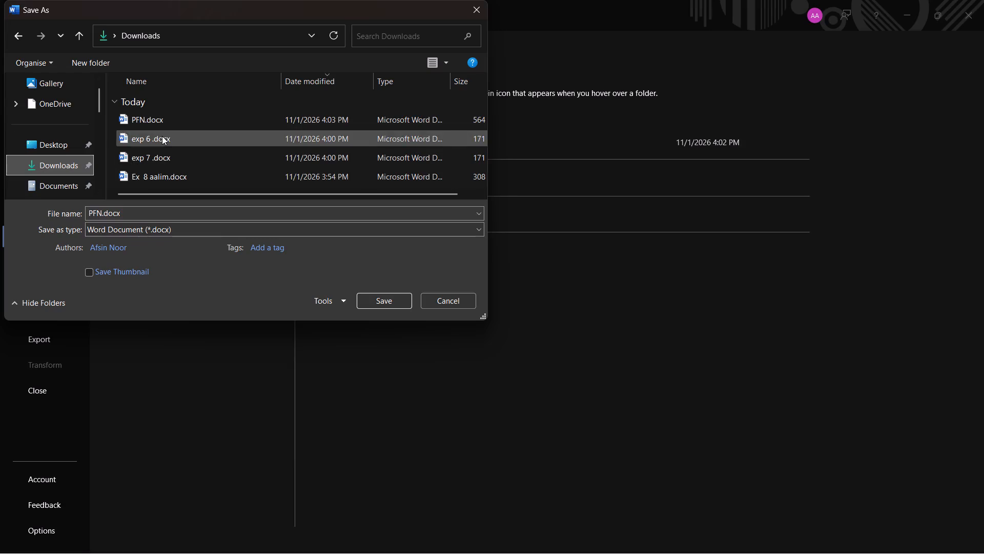
pyautogui.click(129, 233)
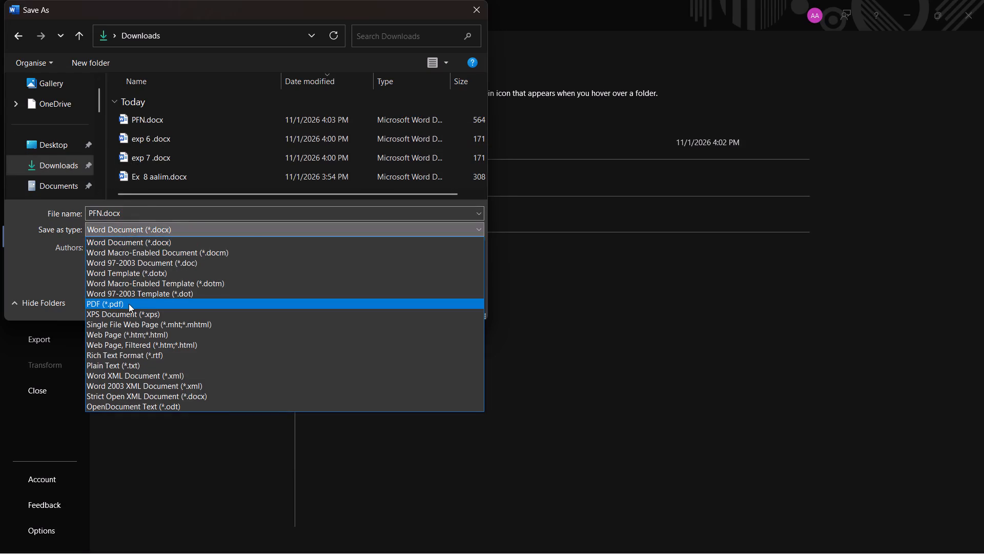
pyautogui.click(129, 304)
pyautogui.click(368, 337)
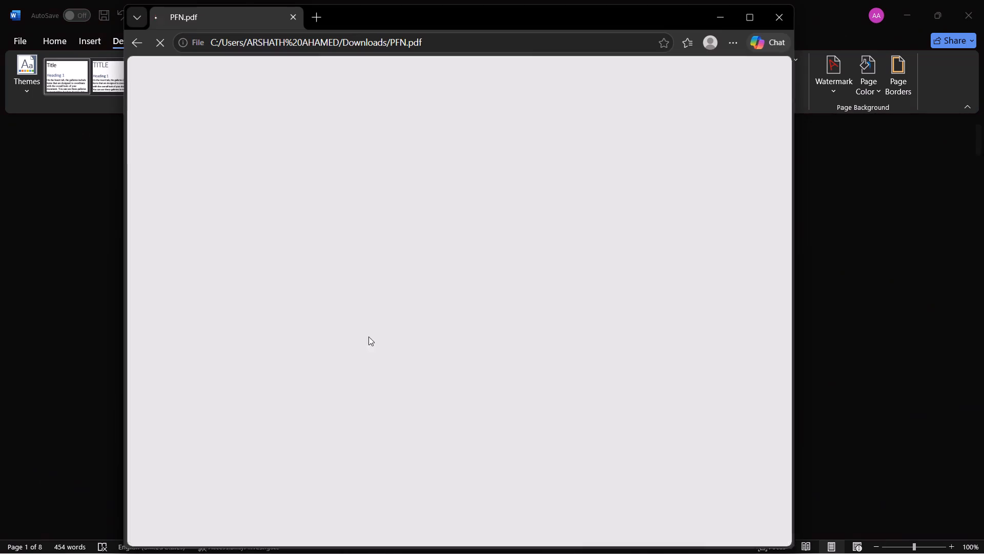
pyautogui.click(780, 12)
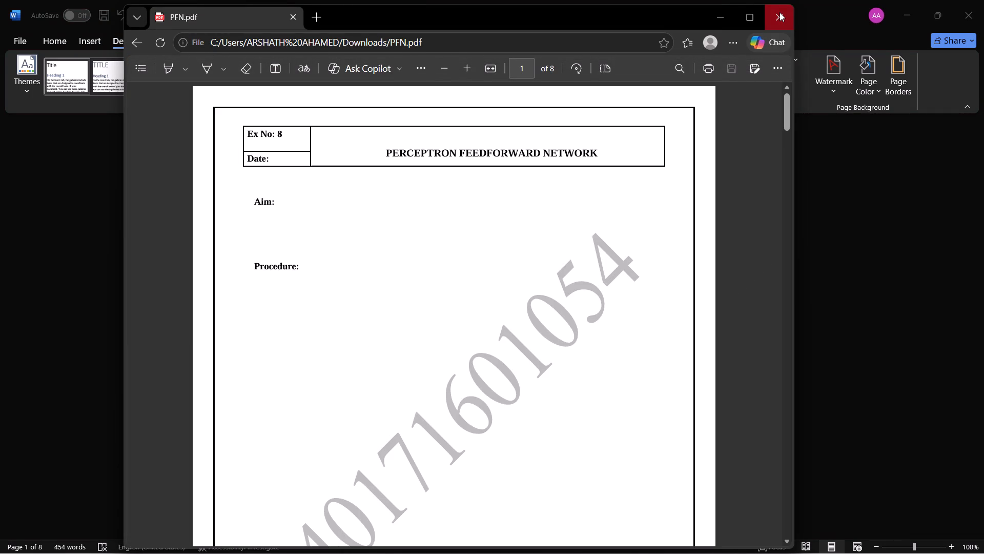
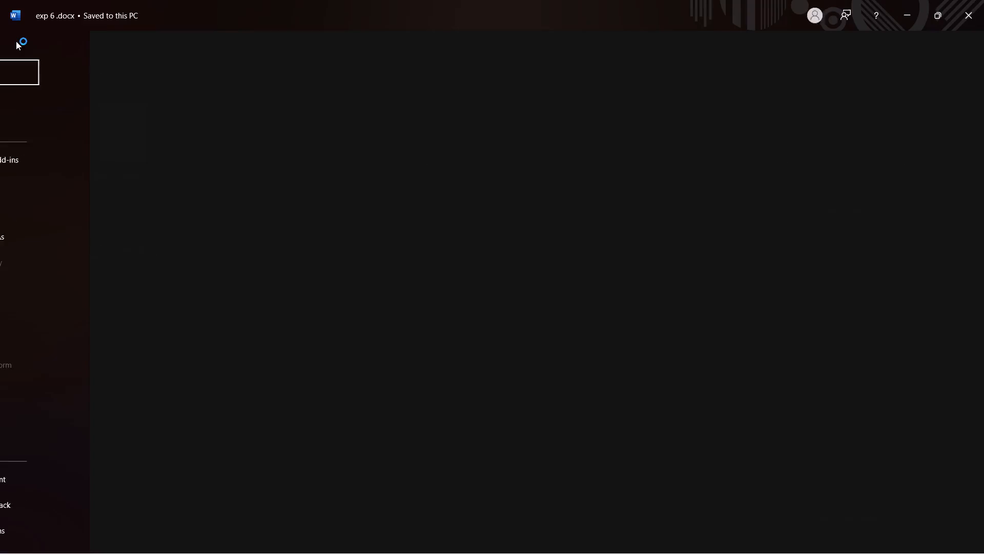
# Start saving a copy of the exp 6 document to a location on this PC.
pyautogui.click(56, 240)
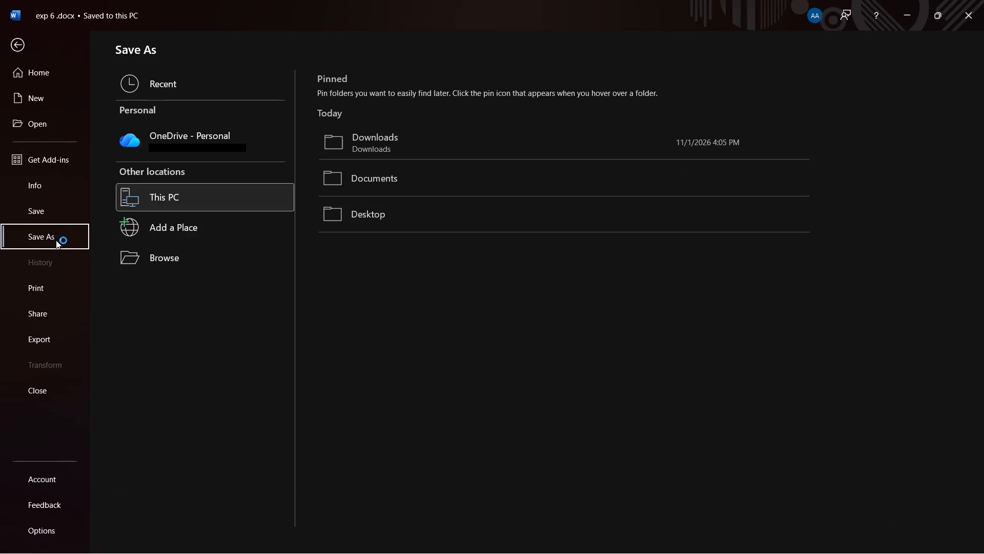
pyautogui.doubleClick(132, 192)
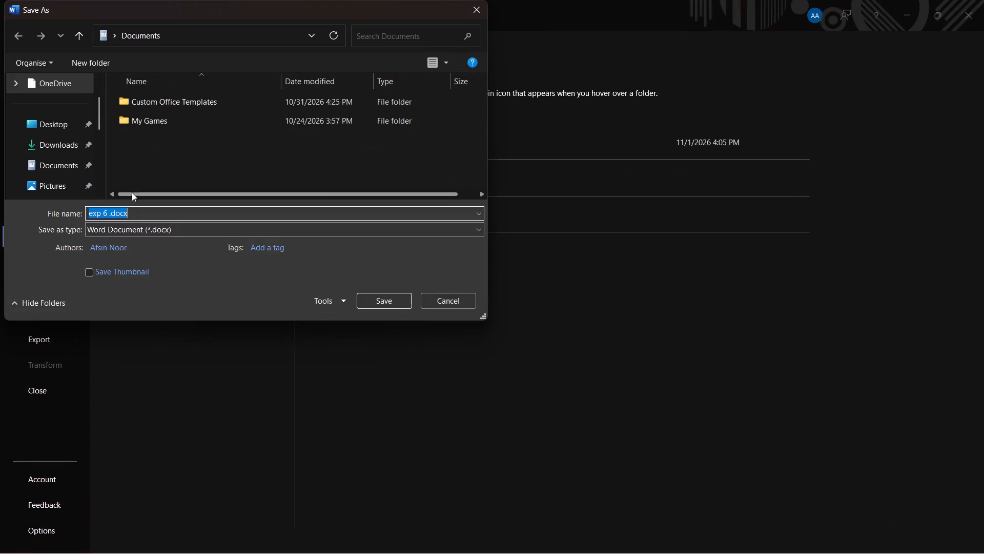
# Export the exp 6 document to the Downloads folder in PDF format, keeping its file name.
pyautogui.click(72, 142)
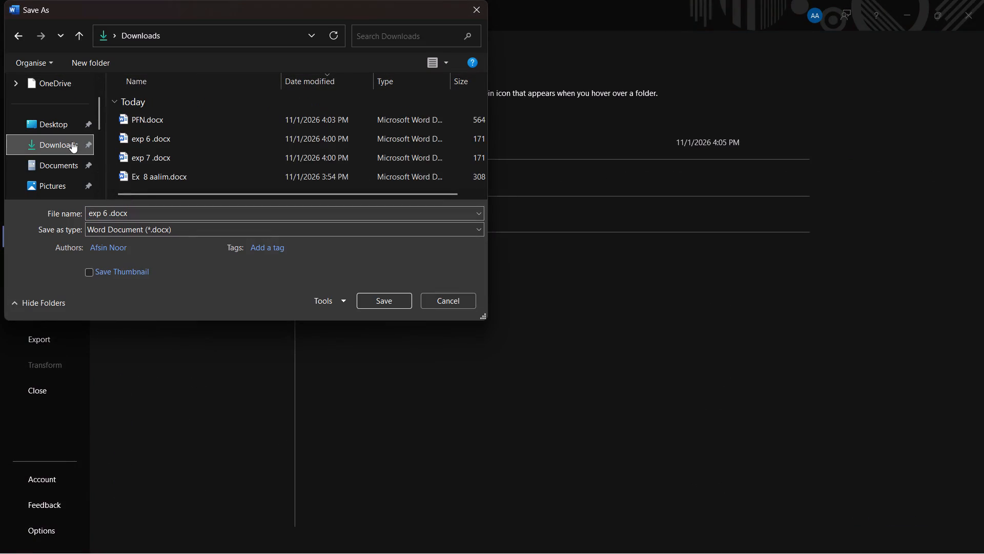
pyautogui.click(153, 226)
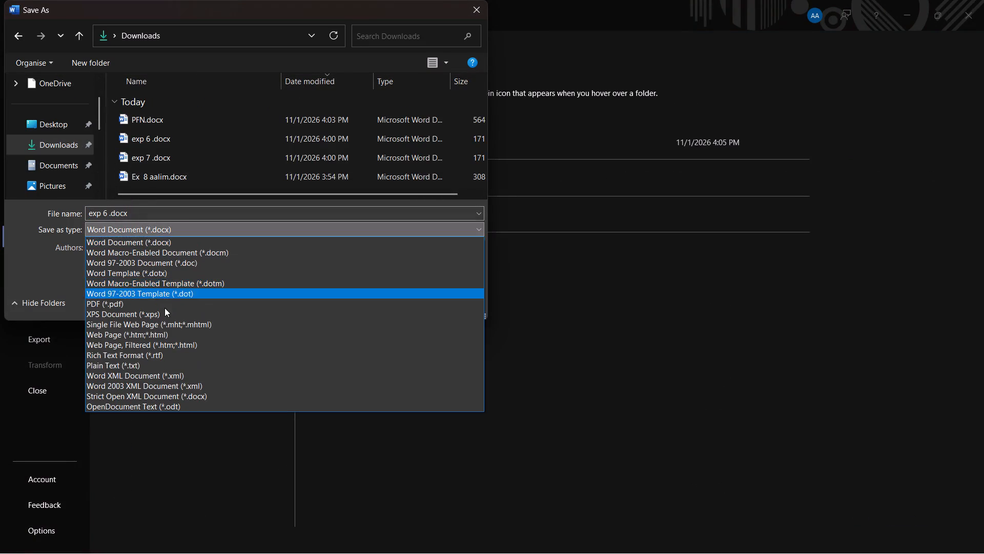
pyautogui.click(165, 308)
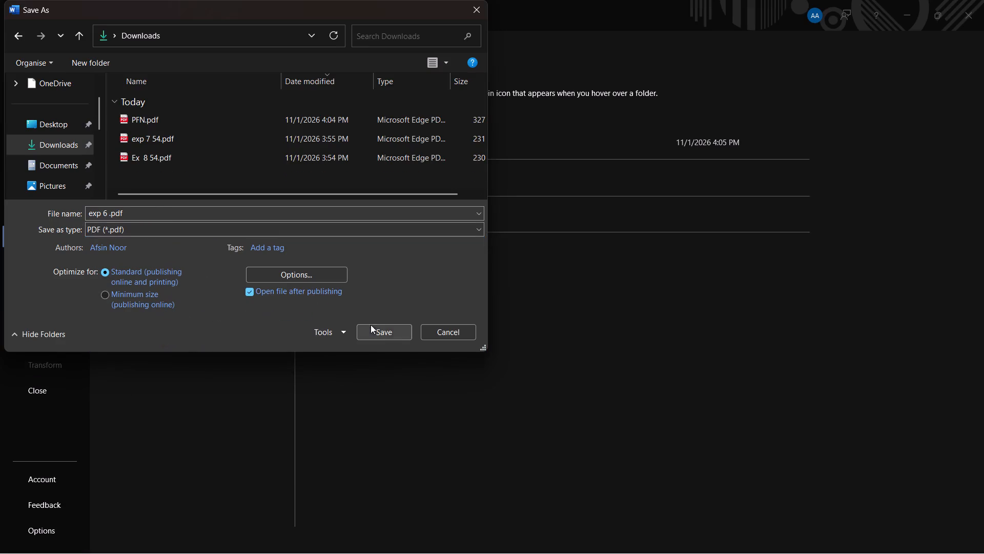
# Save the exp 6 document as a PDF in the Downloads folder with standard optimization.
pyautogui.click(381, 325)
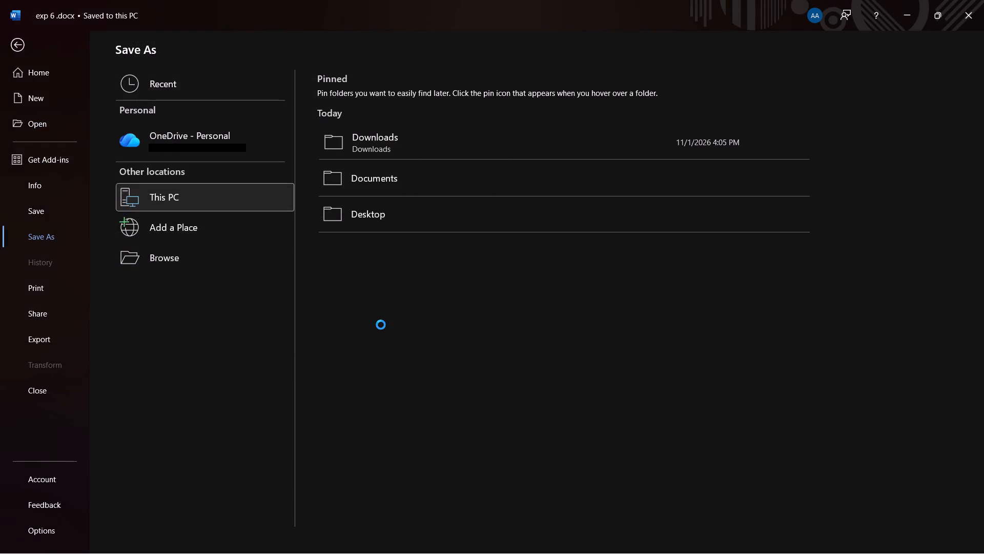
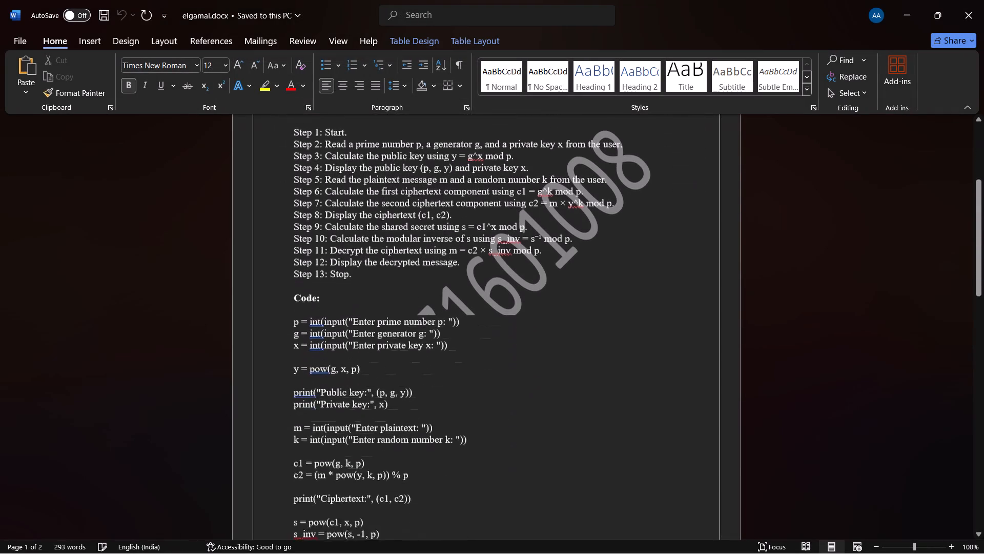
# Change the last digit of the elgamal document's custom text watermark to 9 and apply it.
pyautogui.scroll(-4, 565, 294)
pyautogui.keyDown('ctrl'); pyautogui.scroll(1, 565, 294); pyautogui.keyUp('ctrl')
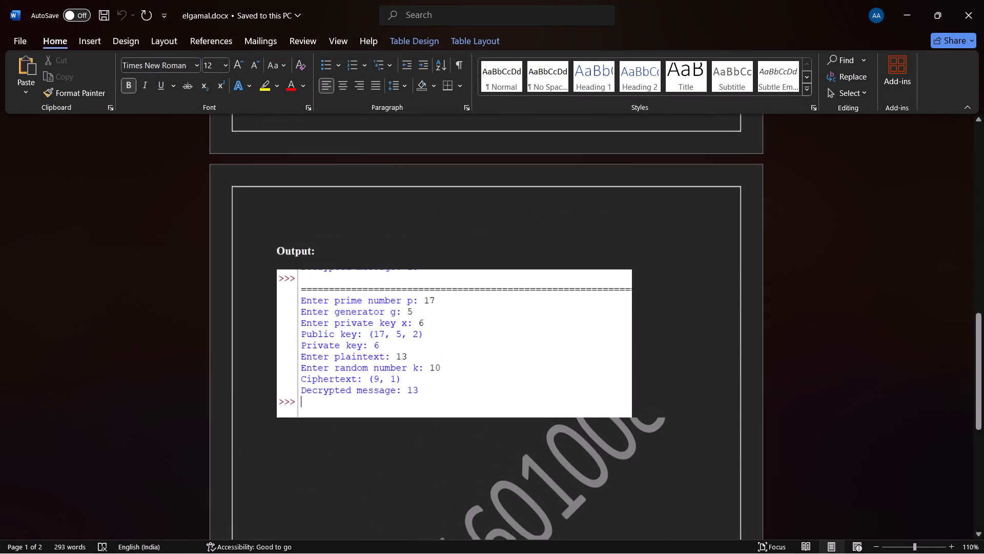
pyautogui.keyDown('ctrl'); pyautogui.scroll(3, 565, 294); pyautogui.keyUp('ctrl')
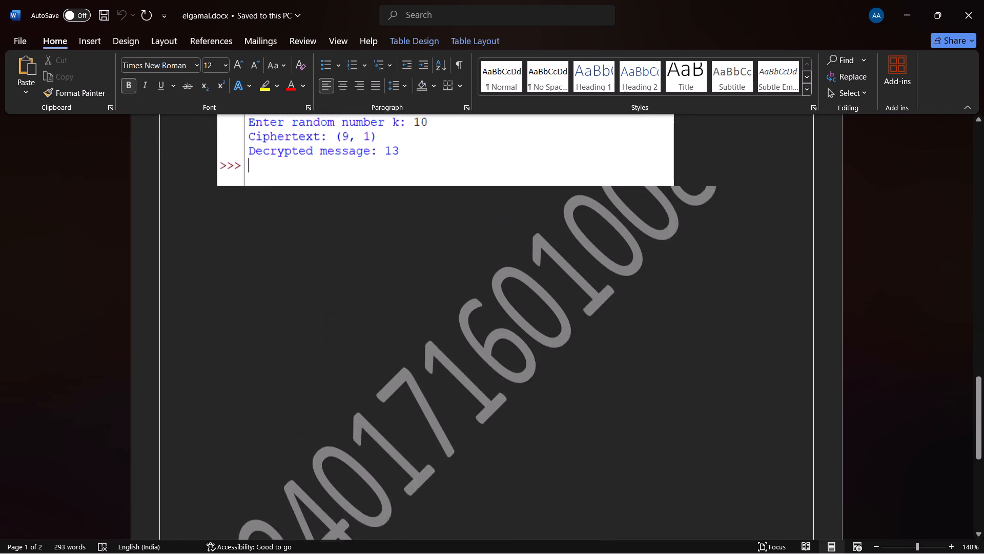
pyautogui.keyDown('ctrl'); pyautogui.scroll(-3, 565, 294); pyautogui.keyUp('ctrl')
pyautogui.scroll(1, 565, 294)
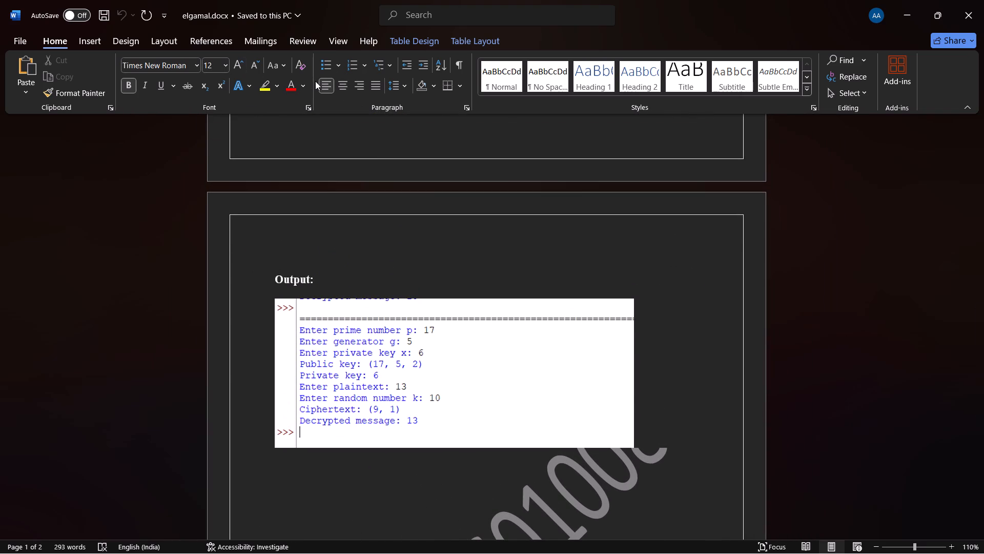
pyautogui.click(129, 42)
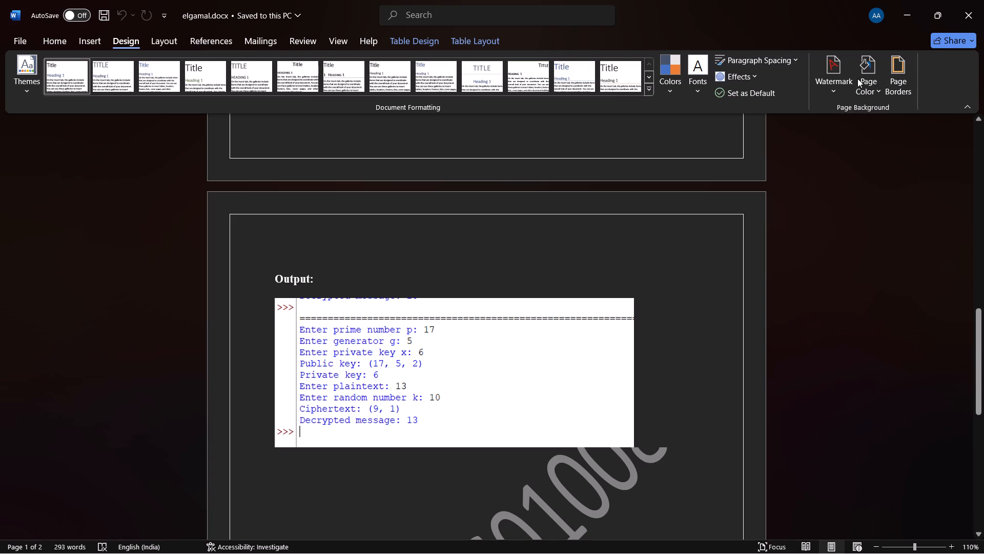
pyautogui.click(839, 83)
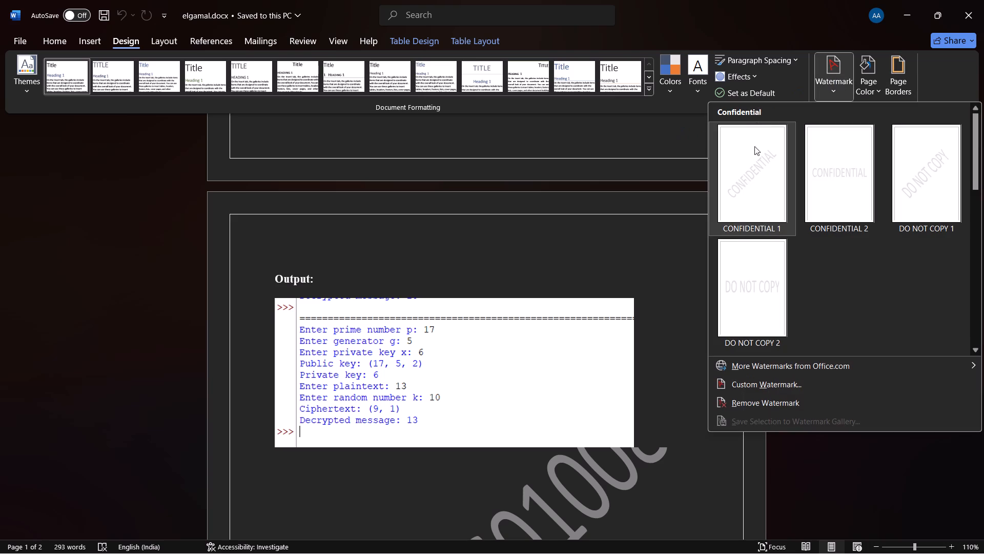
pyautogui.click(762, 386)
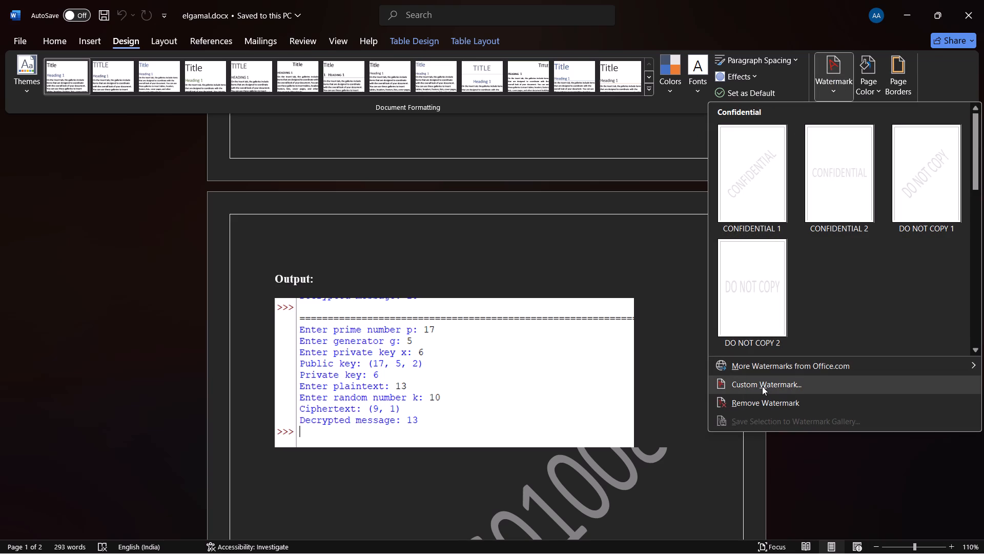
pyautogui.click(493, 280)
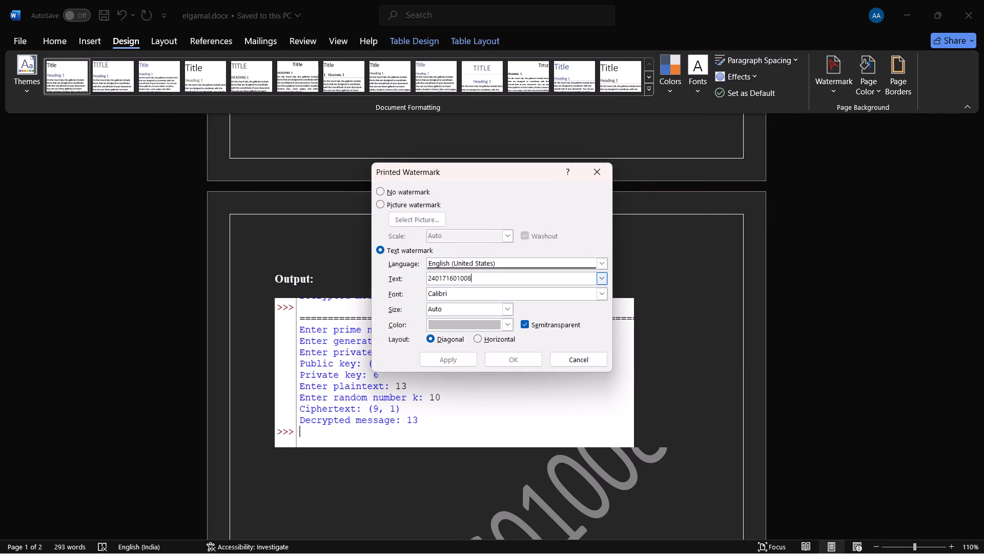
pyautogui.press('BackSpace')
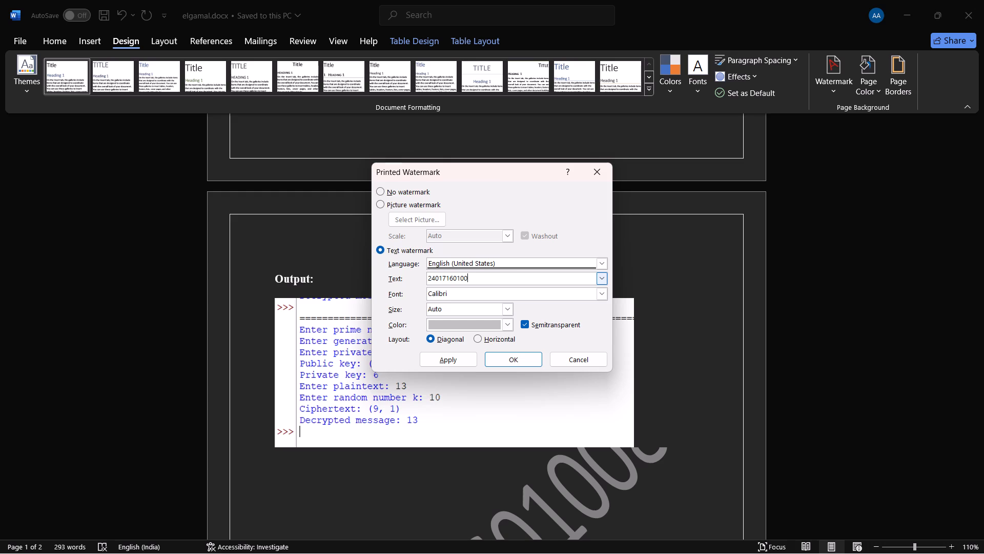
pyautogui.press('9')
pyautogui.click(458, 359)
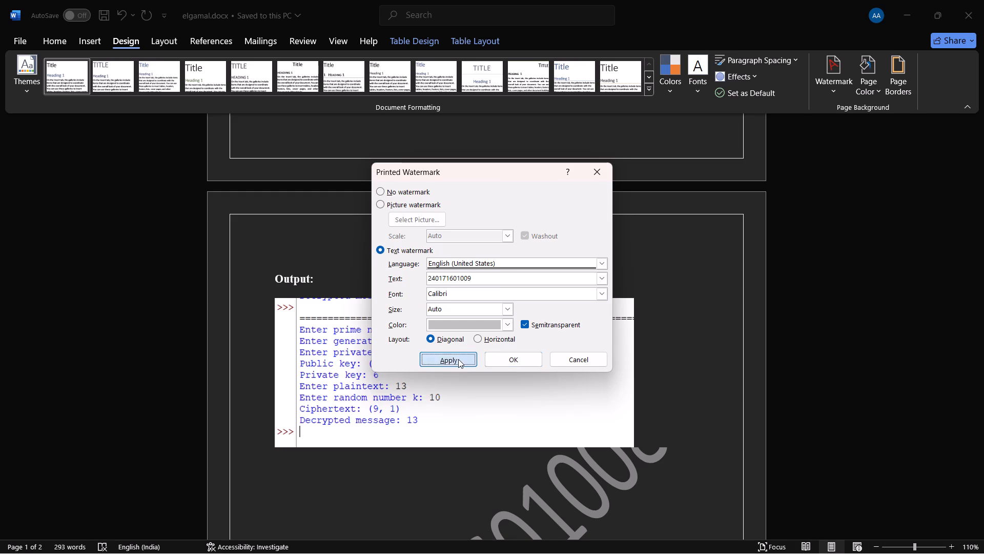
pyautogui.click(581, 362)
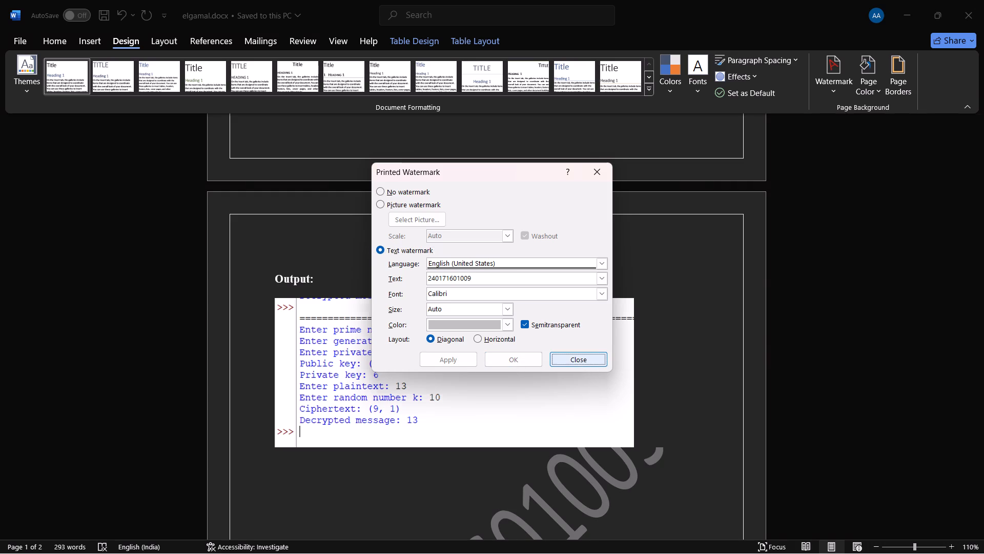
# Copy the whole Python program under the Code heading, from the prime number input to the decrypted message print line.
pyautogui.scroll(4, 497, 335)
pyautogui.hscroll(1, 497, 335)
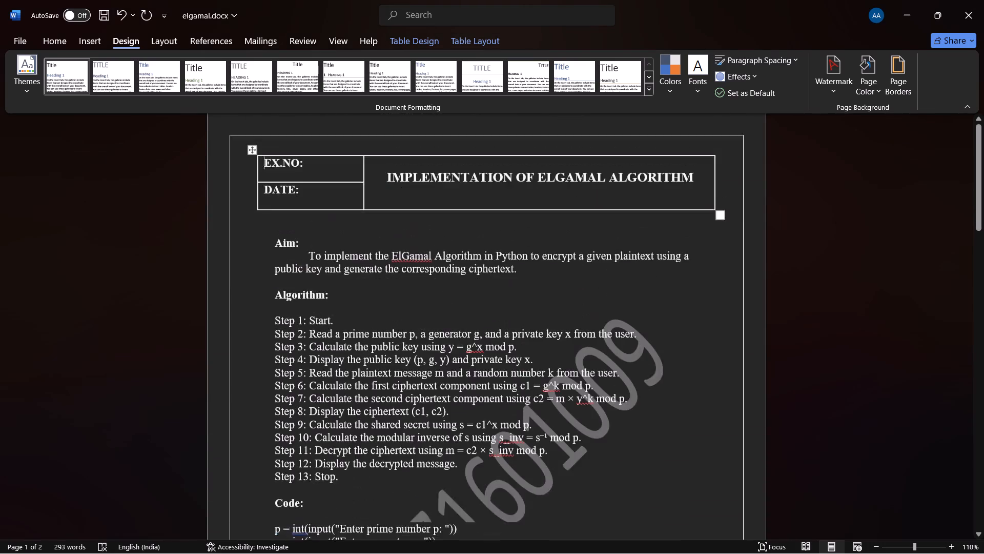
pyautogui.hscroll(1, 497, 335)
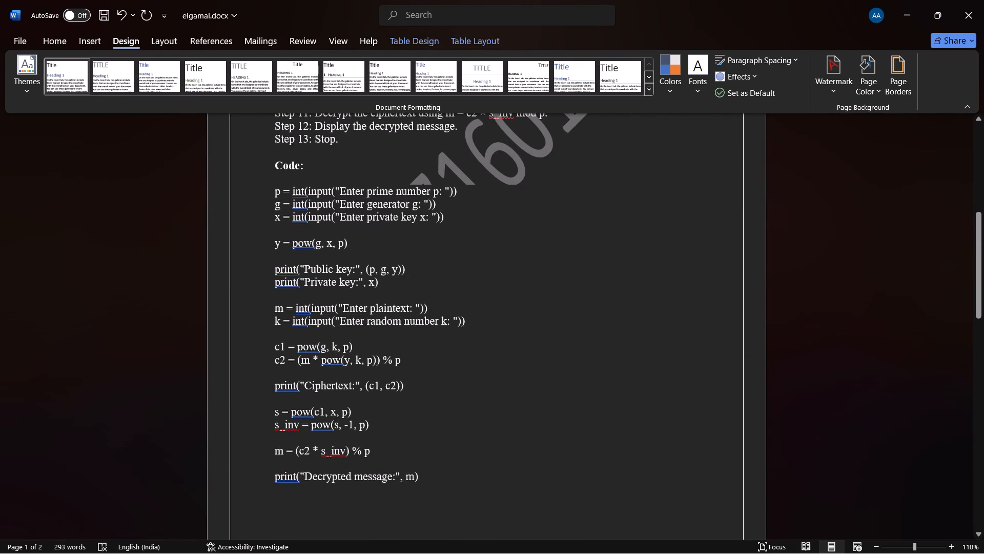
pyautogui.moveTo(422, 486); pyautogui.dragTo(259, 197)
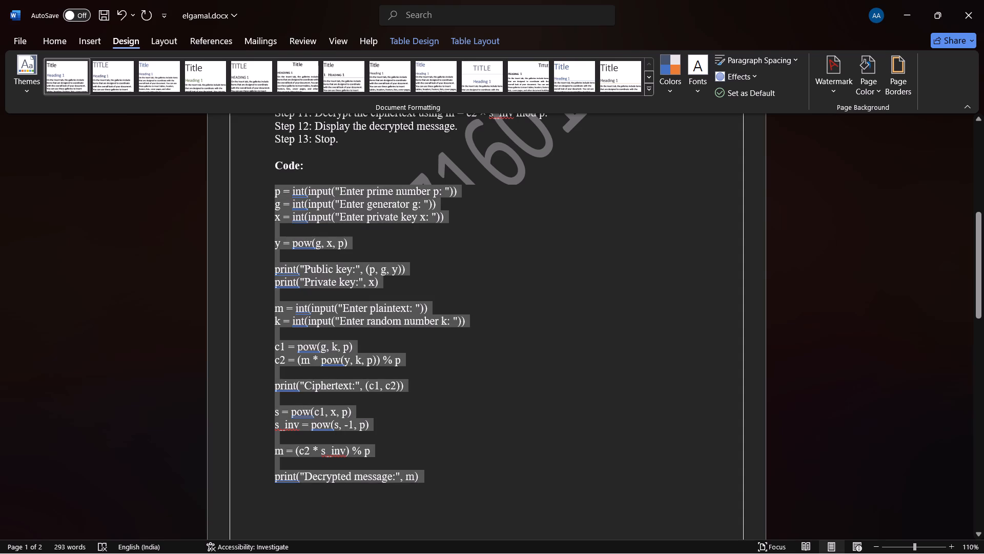
pyautogui.moveTo(259, 197); pyautogui.dragTo(259, 195)
pyautogui.hotkey('ctrl', 'c')
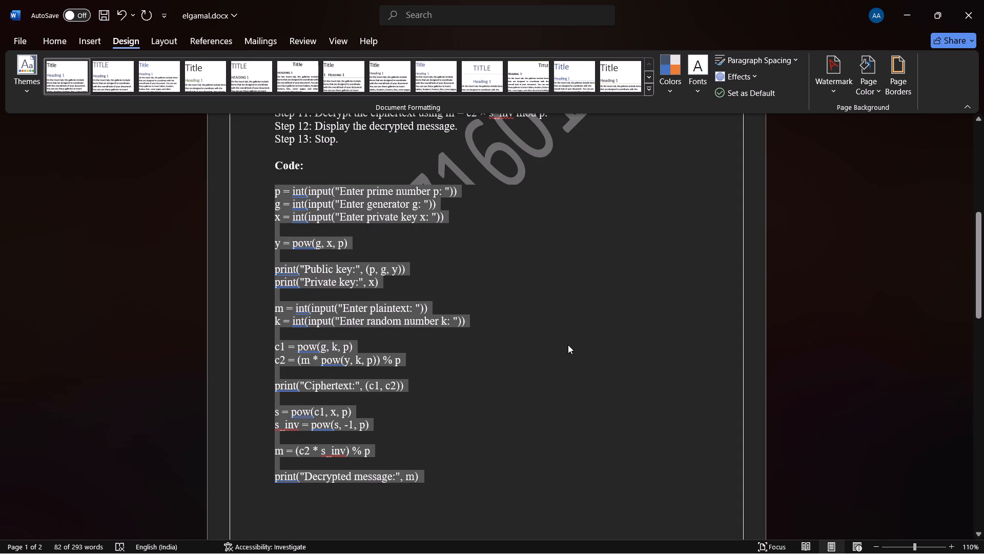
pyautogui.click(568, 345)
pyautogui.scroll(-5, 568, 345)
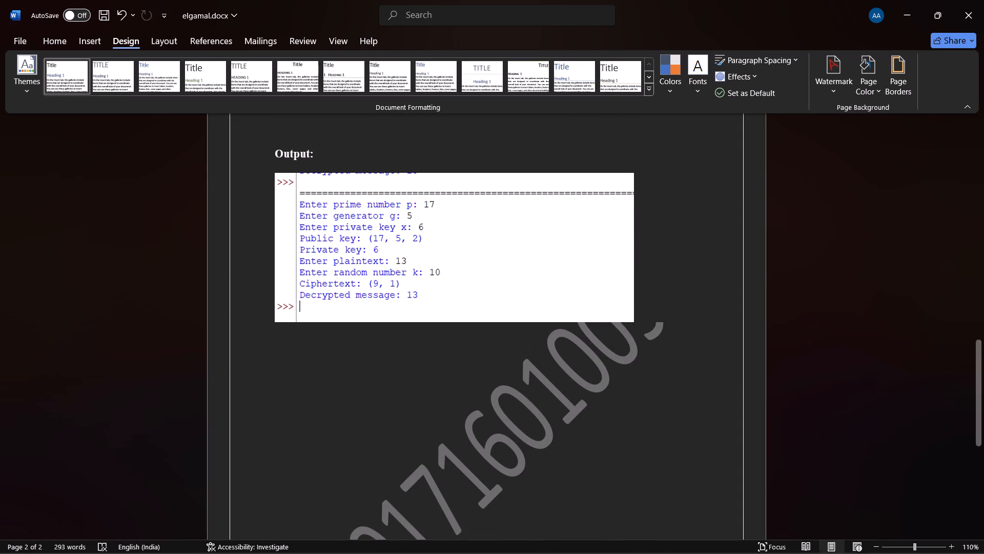